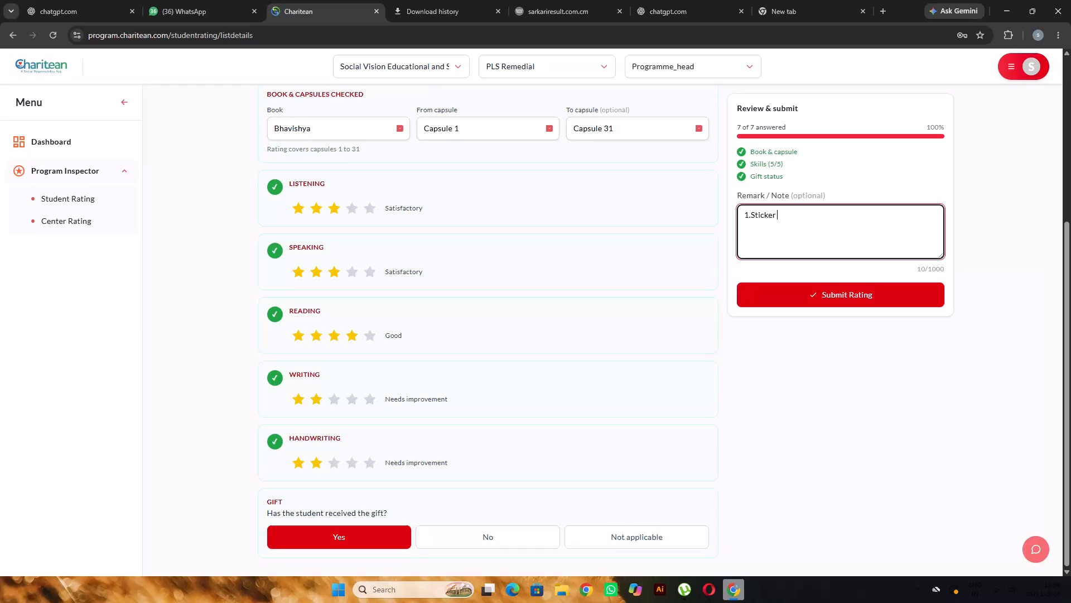
Complete the first line of the remark so it reads "1.Sticker not update on book".
type("not update")
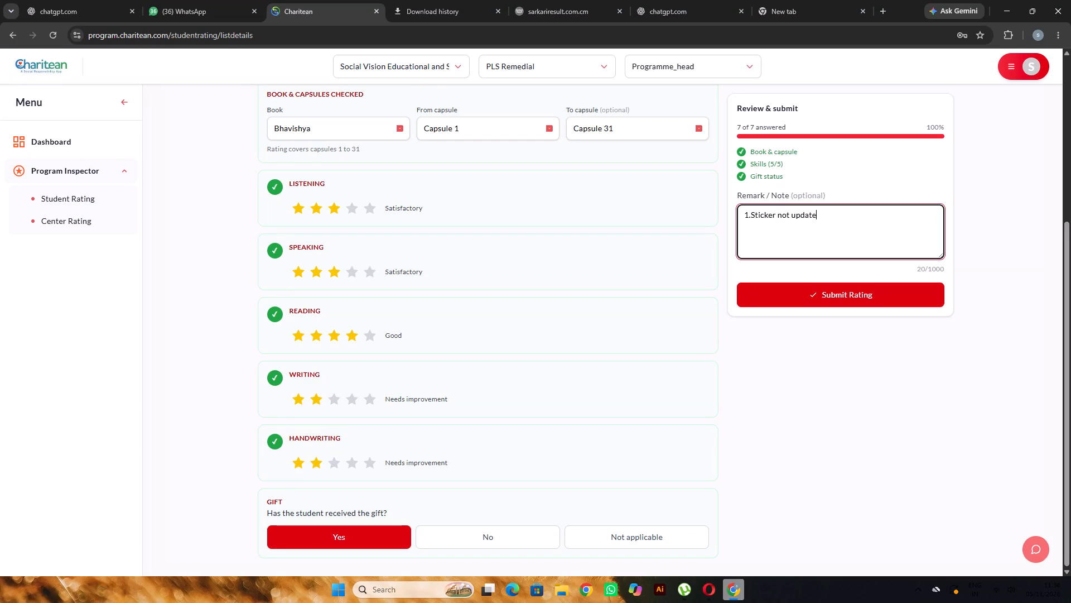
key("space")
type("on book")
Add a second line to the remark: "2.The gift has been given only once".
key("Return")
type("2.")
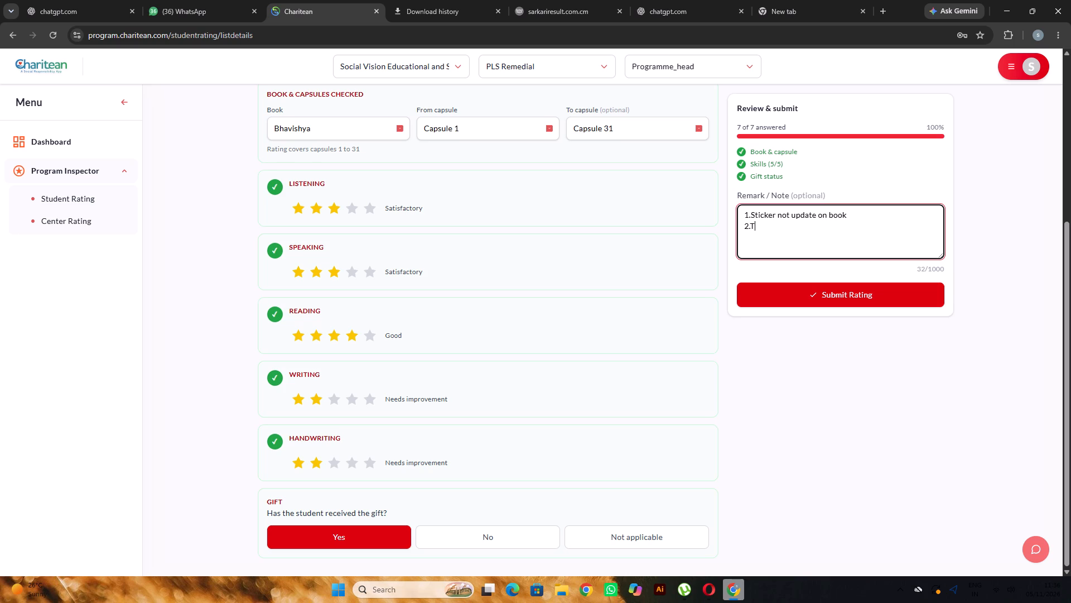
type("he")
key("space")
type("gift")
key("space")
type("has")
key("space")
type("been")
key("space")
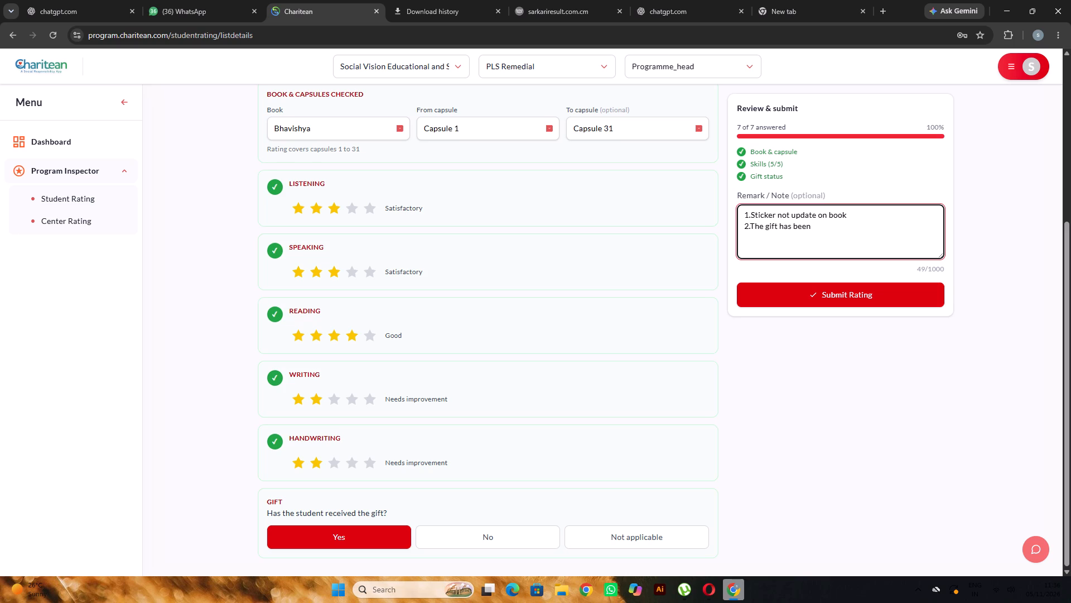
type("giv")
type("n")
key("space")
key("BackSpace")
key("BackSpace")
type("en")
key("space")
type("only")
key("space")
type("once")
Review the completed form against the student's details and submit the rating.
scroll(652, 282, "up", 5)
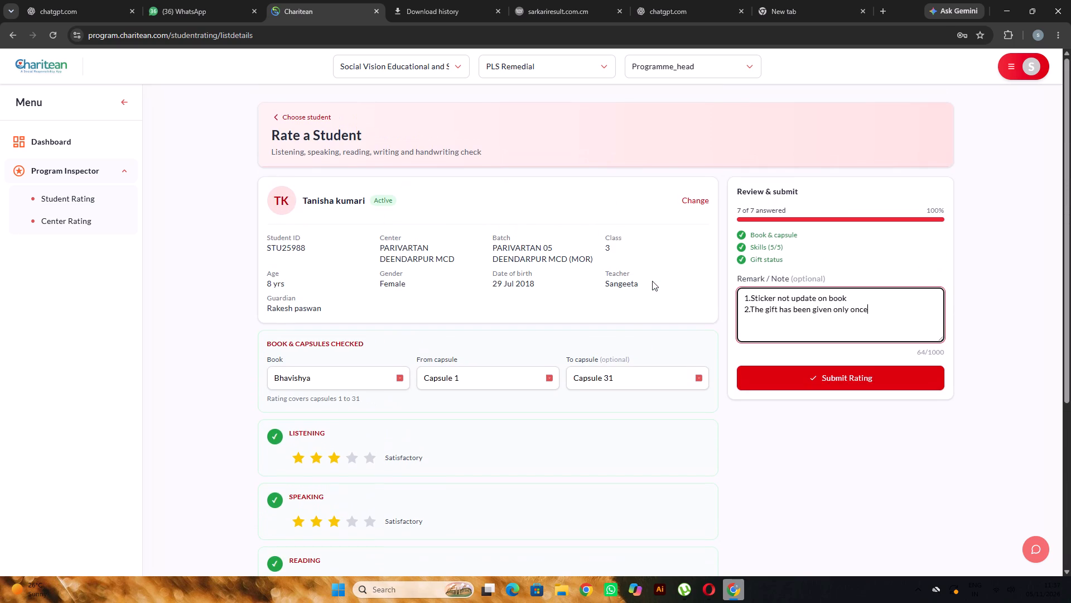
scroll(652, 281, "down", 6)
scroll(536, 252, "down", 4)
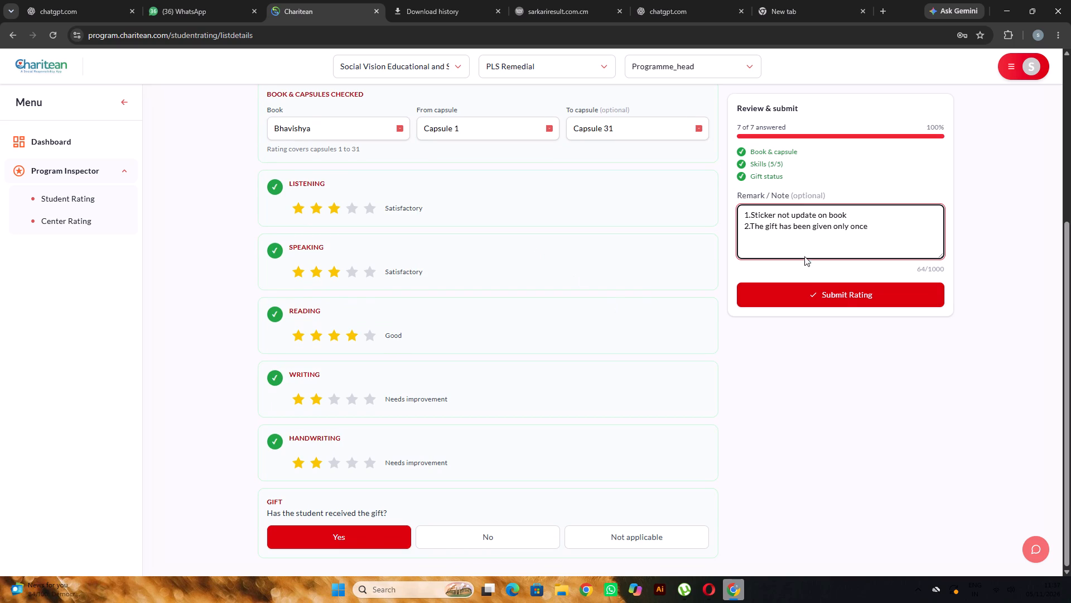
left_click(843, 295)
View the list of all saved student ratings, and return to the student selection page.
scroll(604, 294, "up", 4)
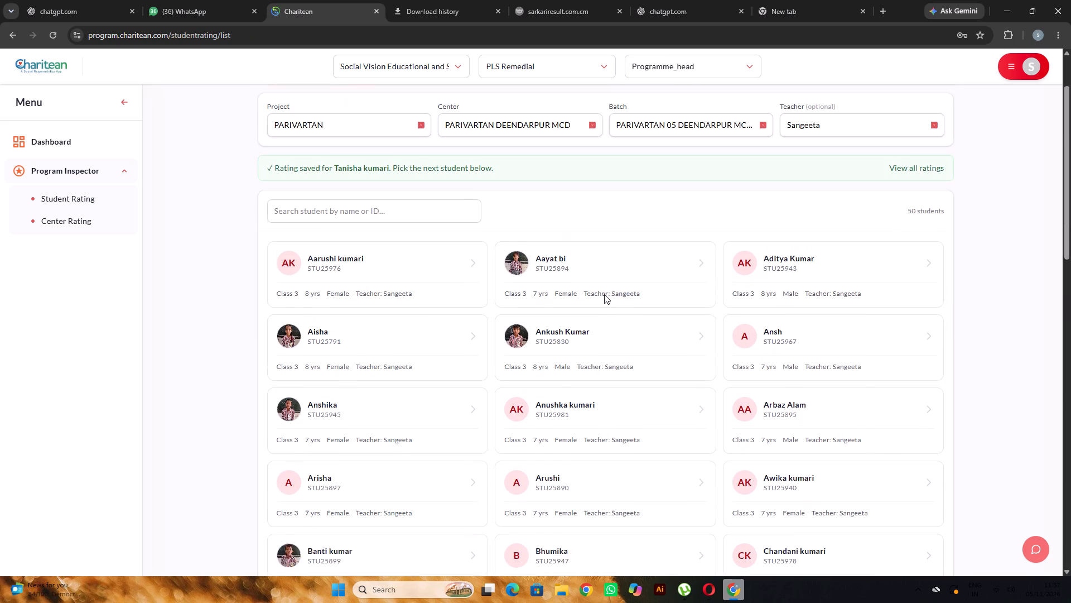
scroll(604, 294, "up", 5)
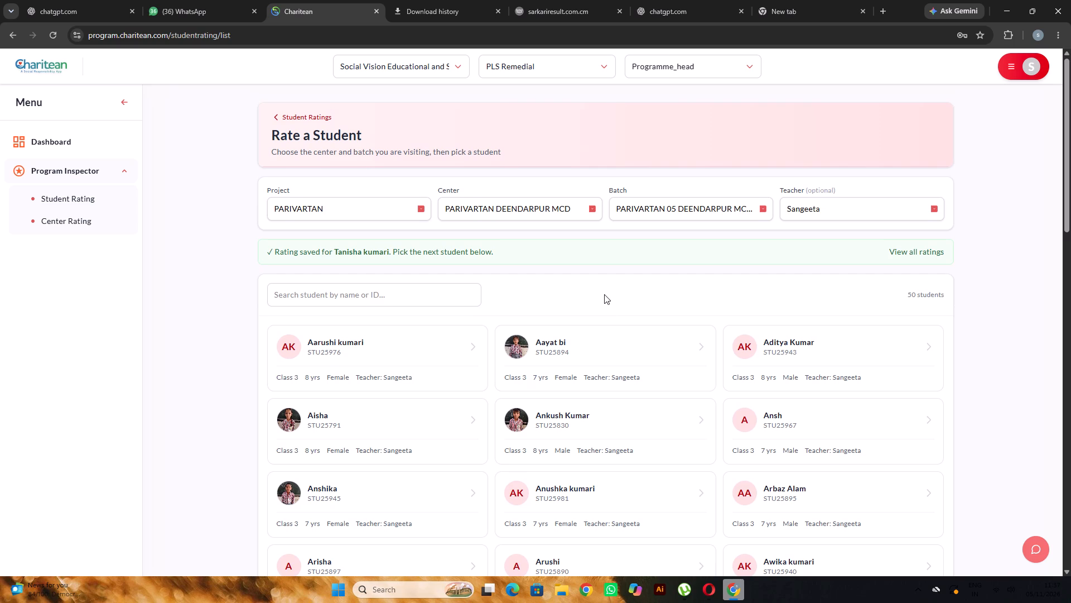
left_click(925, 252)
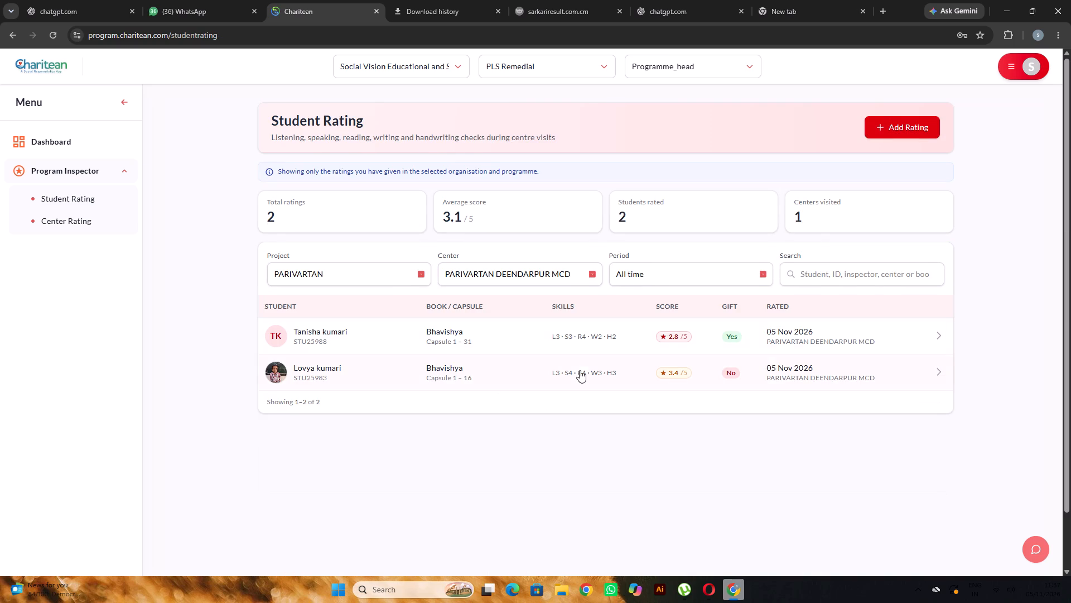
left_click(11, 34)
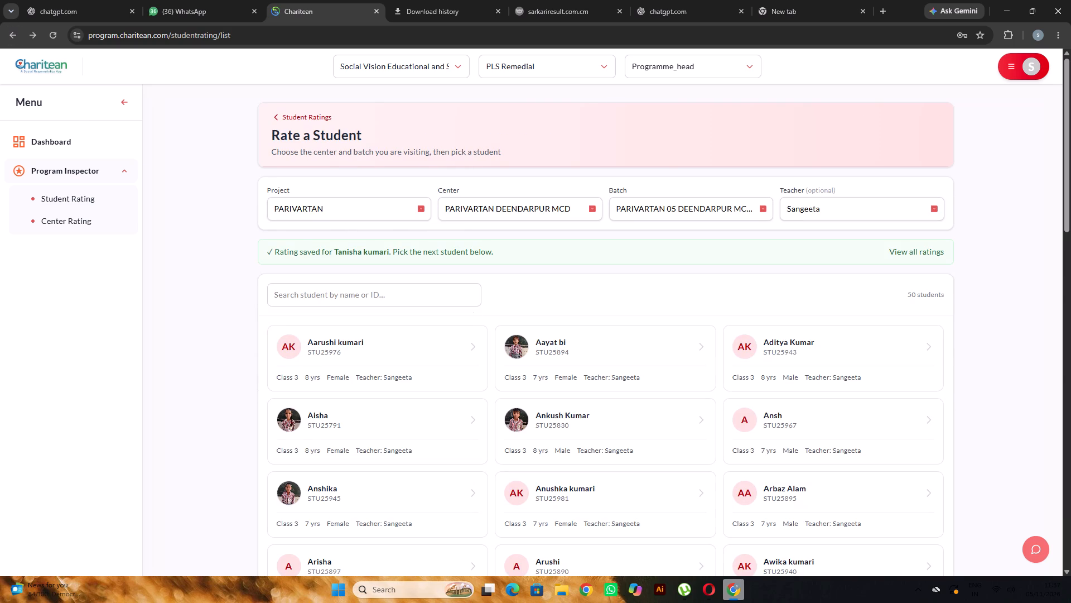
Search the batch's students for "banti" and open the matching student's rating form.
left_click(460, 300)
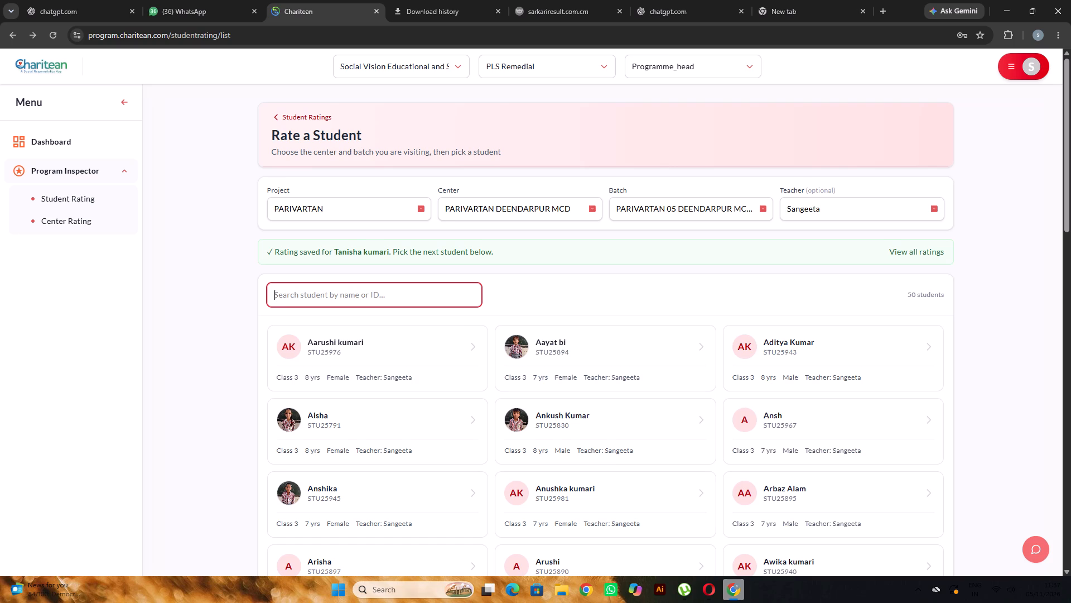
type("banti")
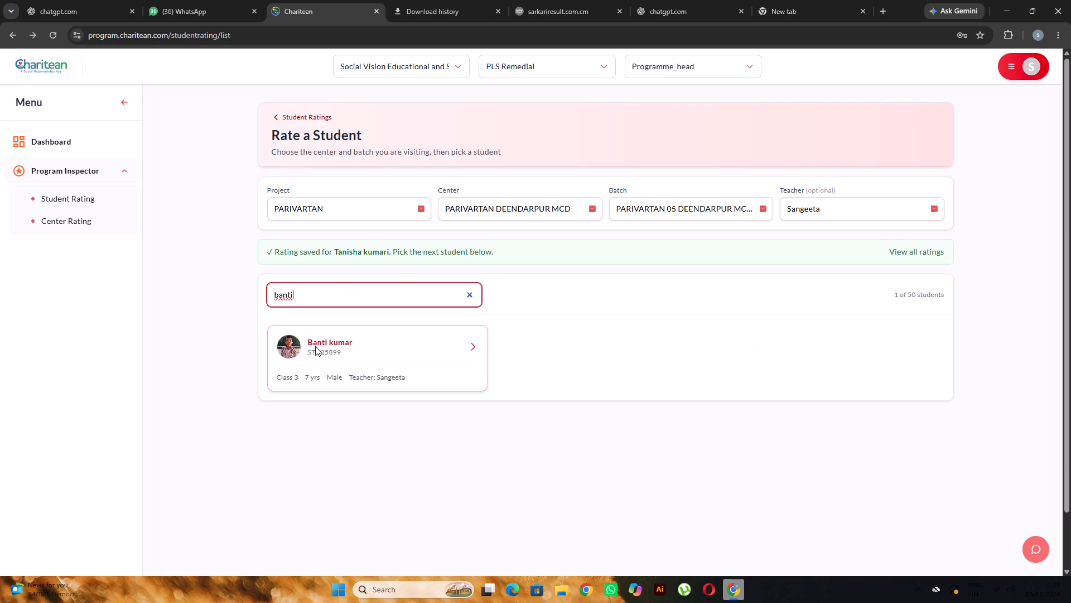
left_click(318, 354)
Set the checked book to Bhavishya, covering Capsule 1 to Capsule 16.
scroll(349, 352, "down", 2)
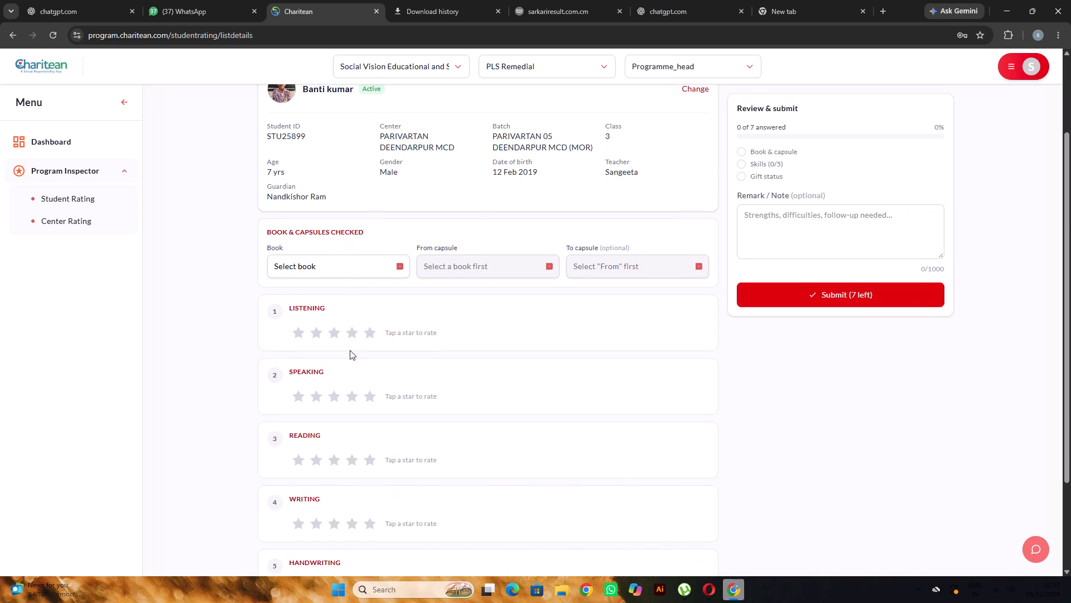
scroll(350, 350, "up", 1)
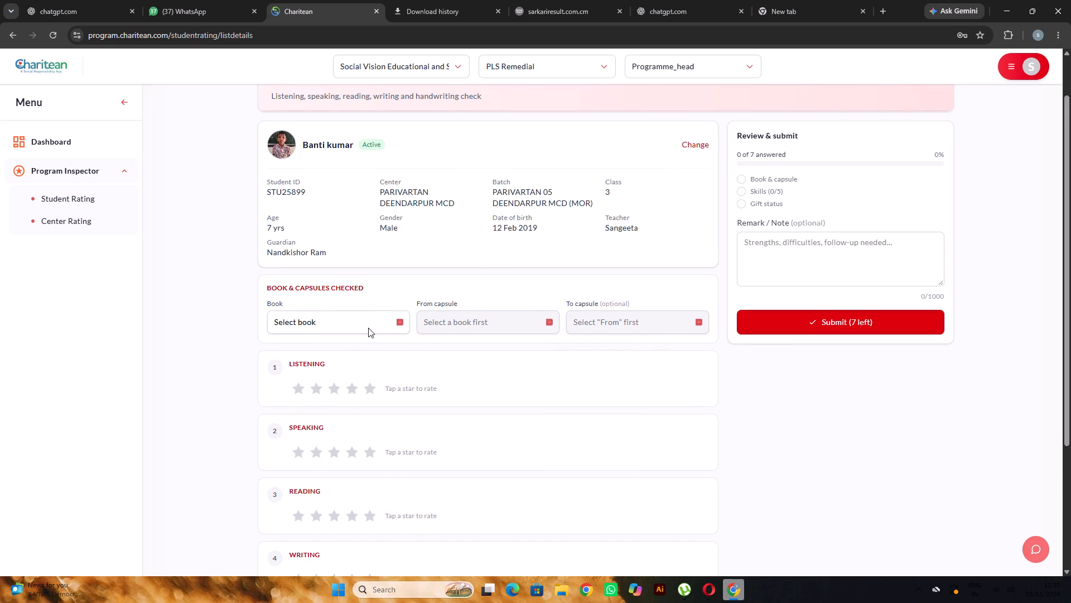
left_click(368, 328)
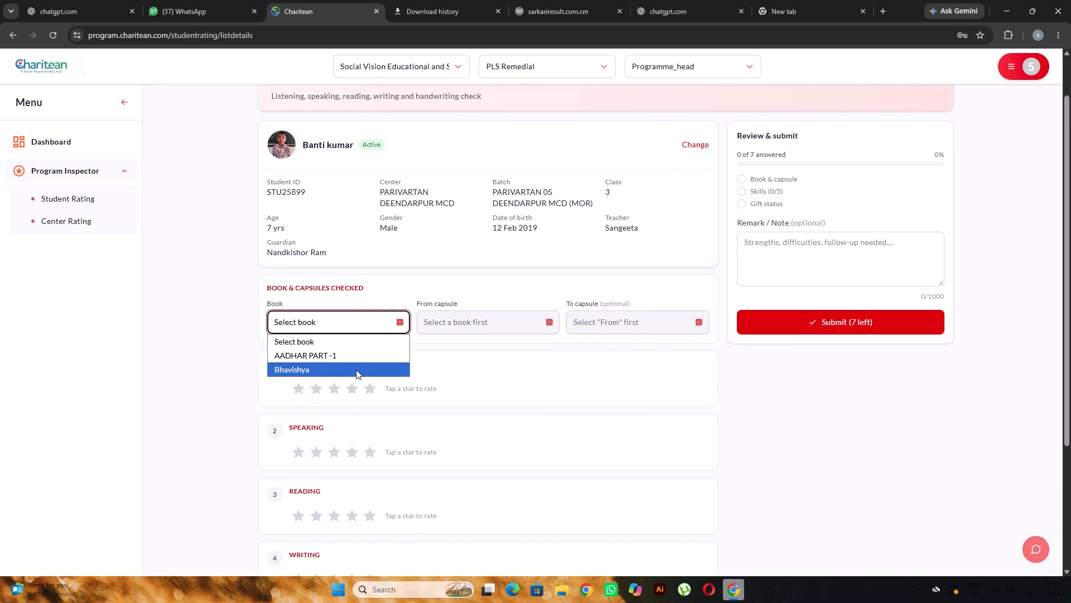
left_click(356, 370)
left_click(513, 319)
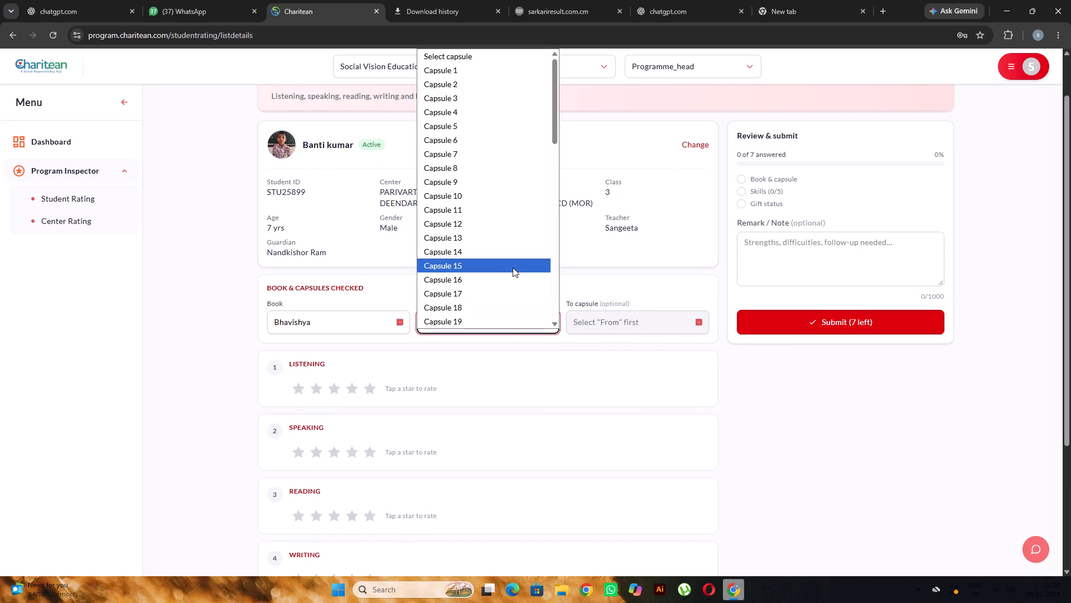
scroll(511, 260, "up", 14)
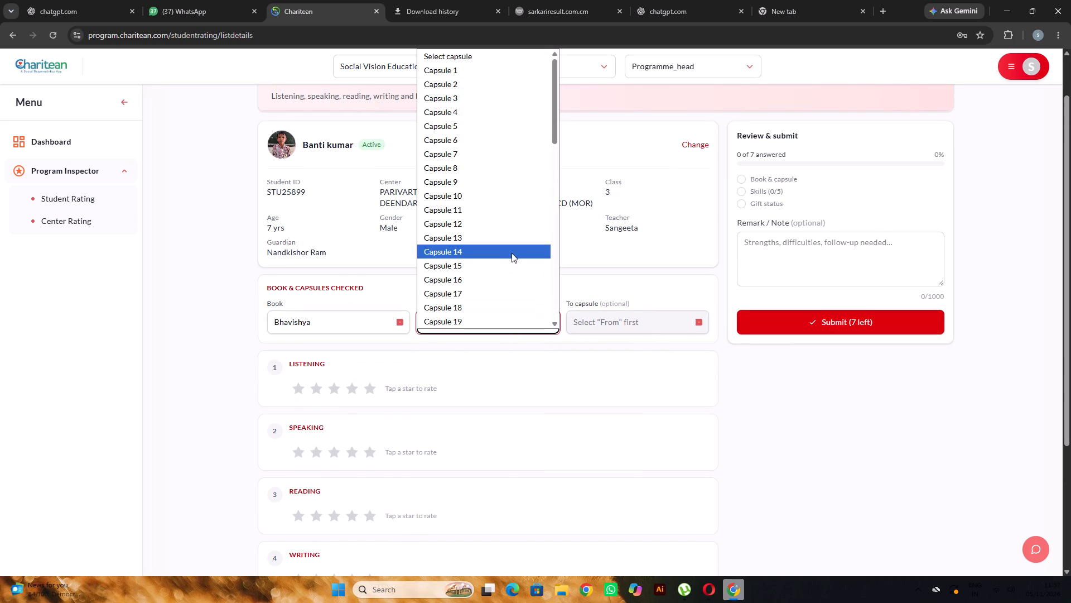
scroll(505, 213, "up", 3)
left_click(499, 71)
left_click(610, 328)
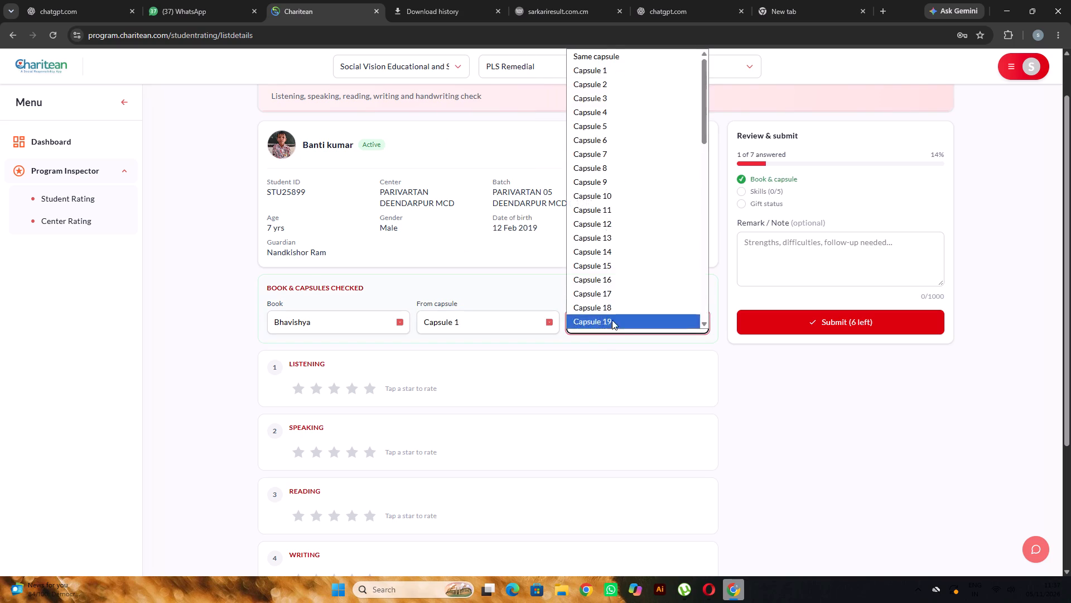
left_click(597, 275)
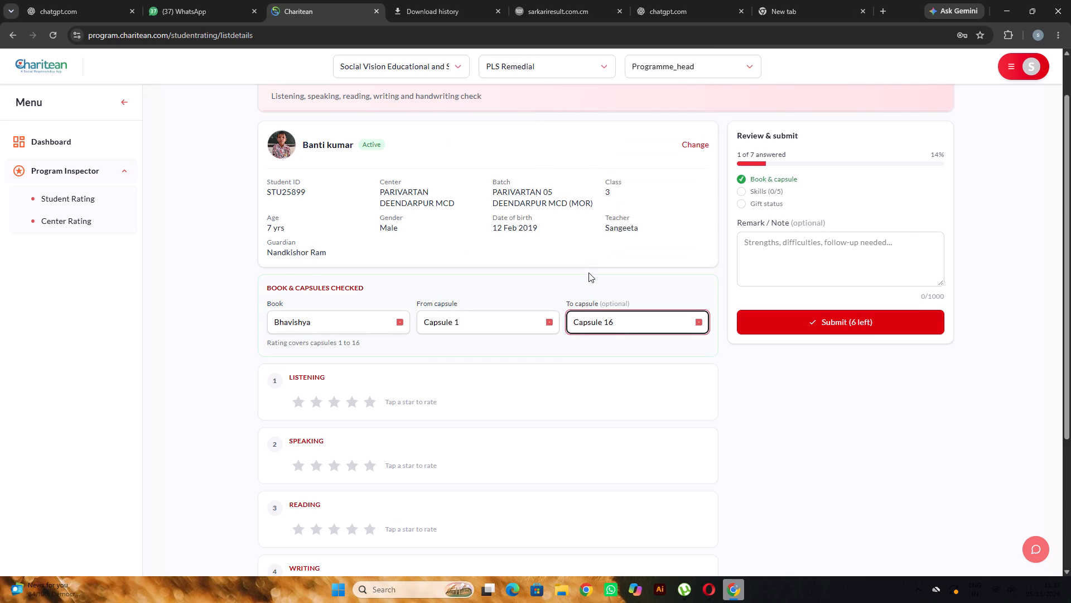
Rate the student's skills: Listening, Speaking and Reading 4 stars each, Writing 3 stars, and Handwriting 2 stars.
scroll(583, 272, "down", 3)
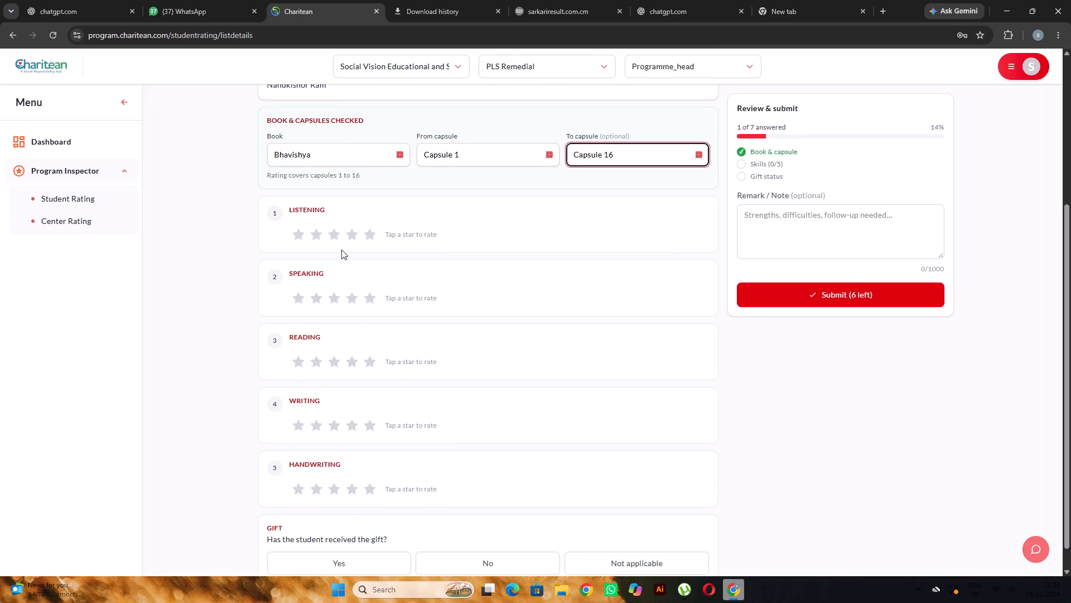
left_click(356, 232)
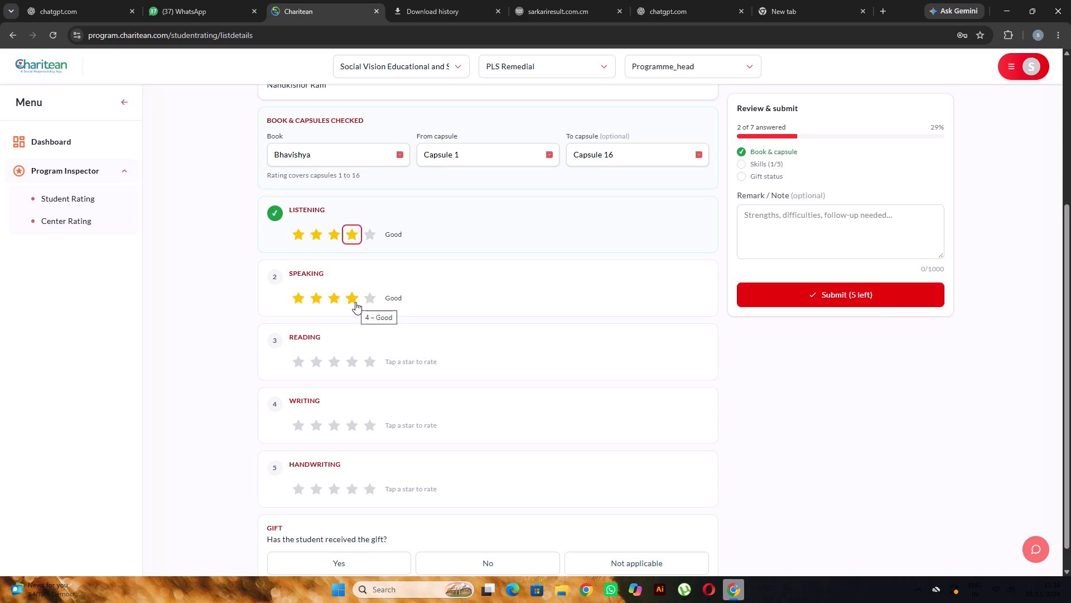
left_click(355, 302)
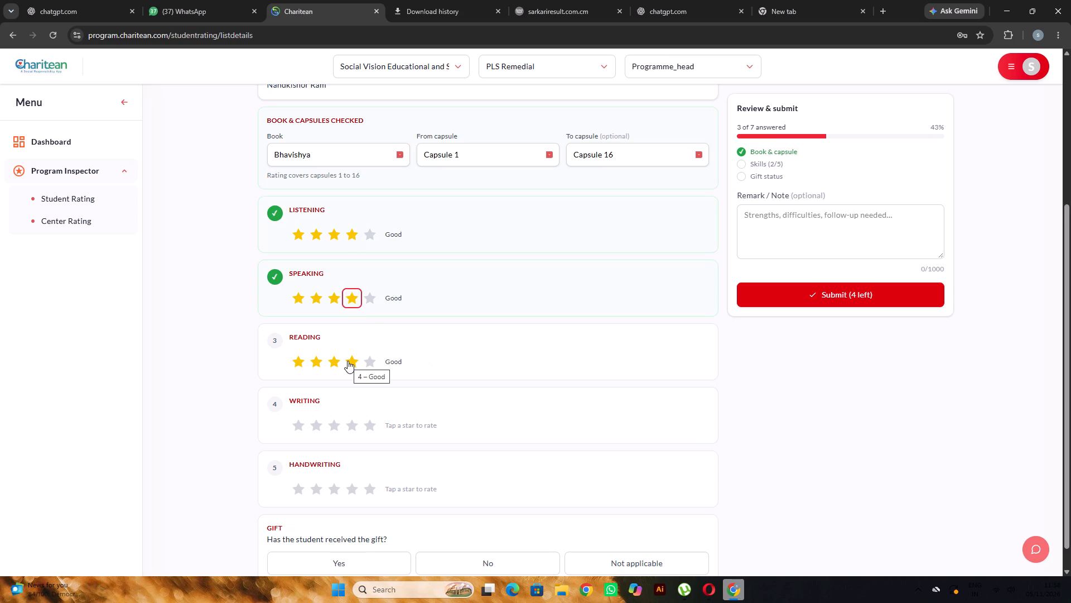
left_click(348, 361)
scroll(352, 327, "down", 4)
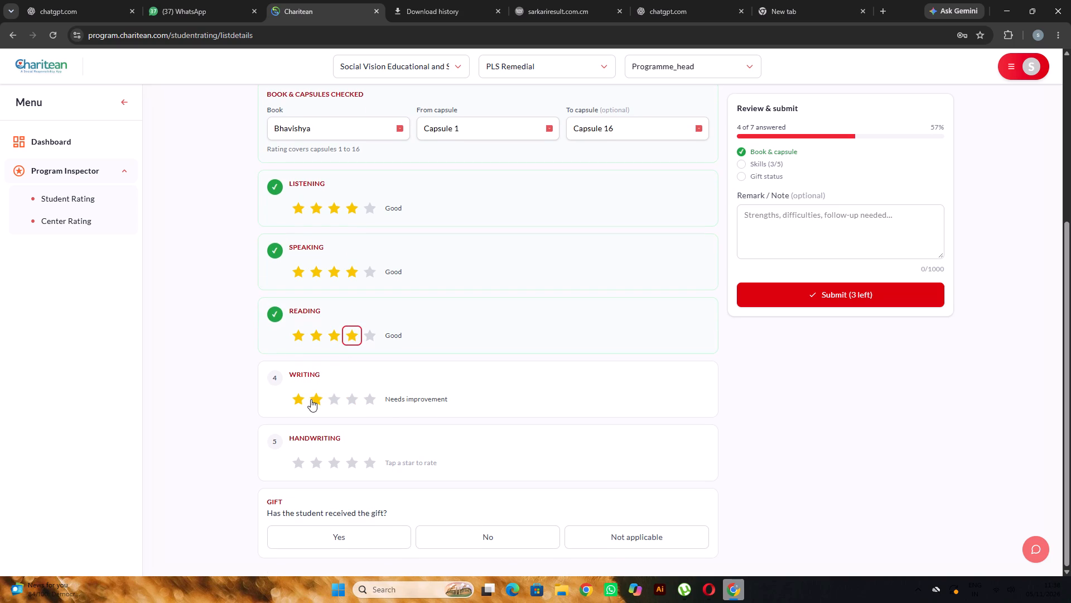
left_click(331, 398)
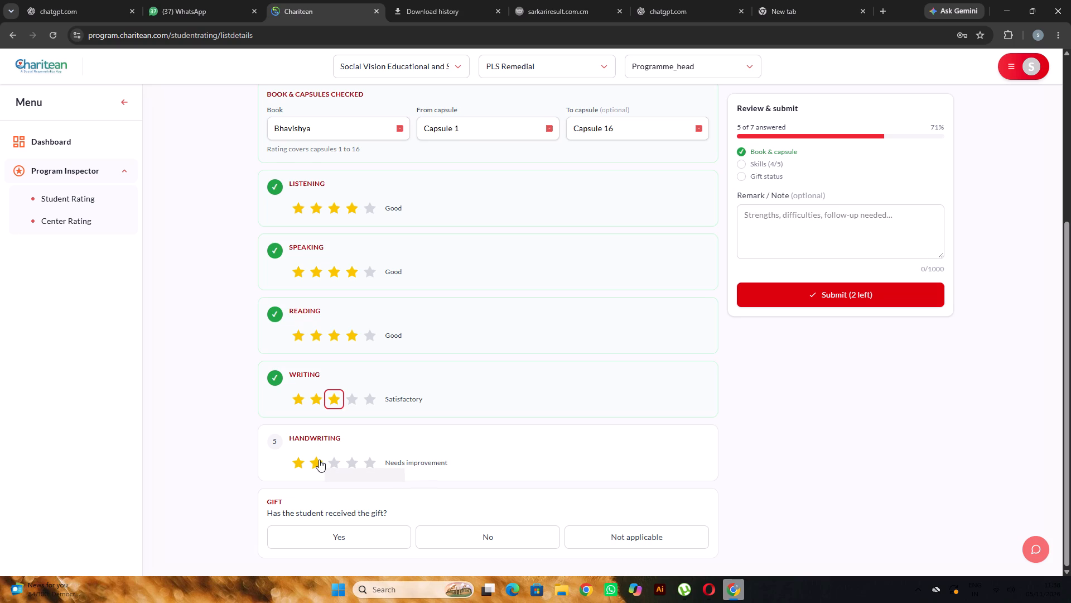
left_click(335, 395)
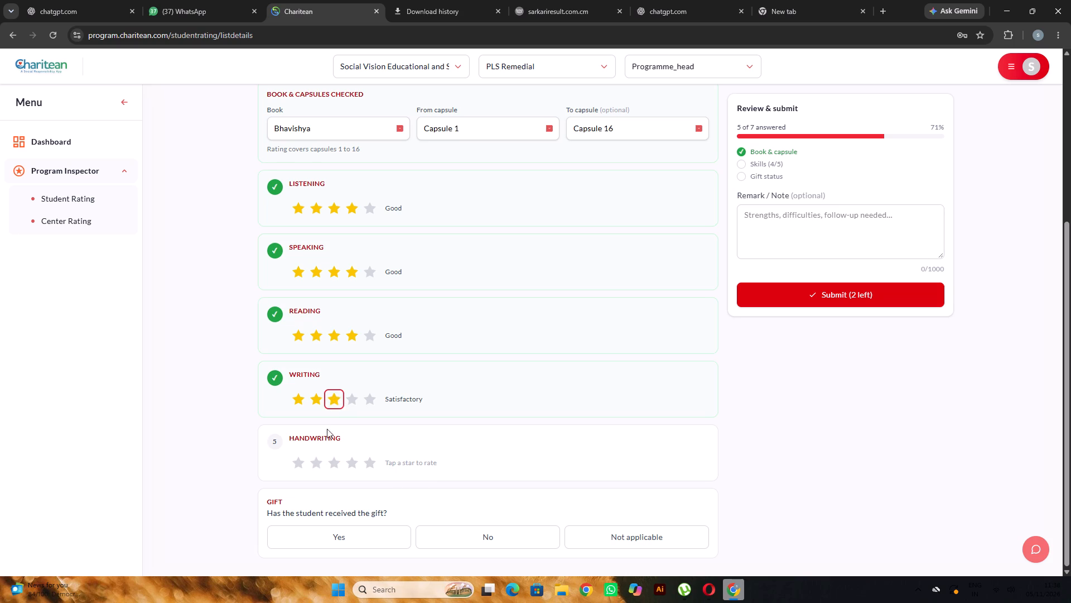
left_click(316, 461)
left_click(332, 399)
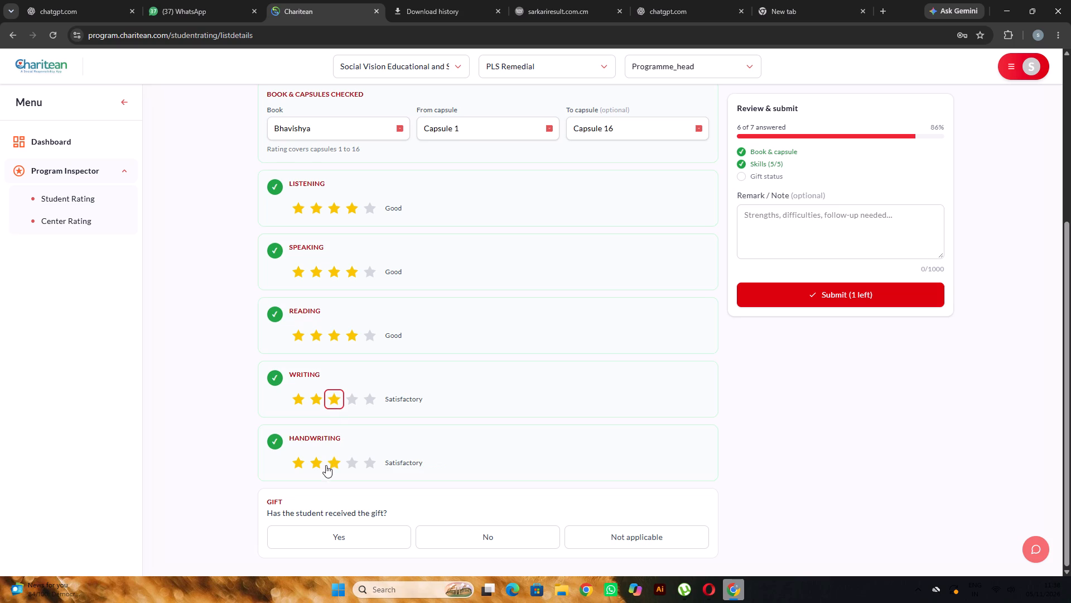
scroll(346, 416, "up", 1)
scroll(346, 416, "down", 2)
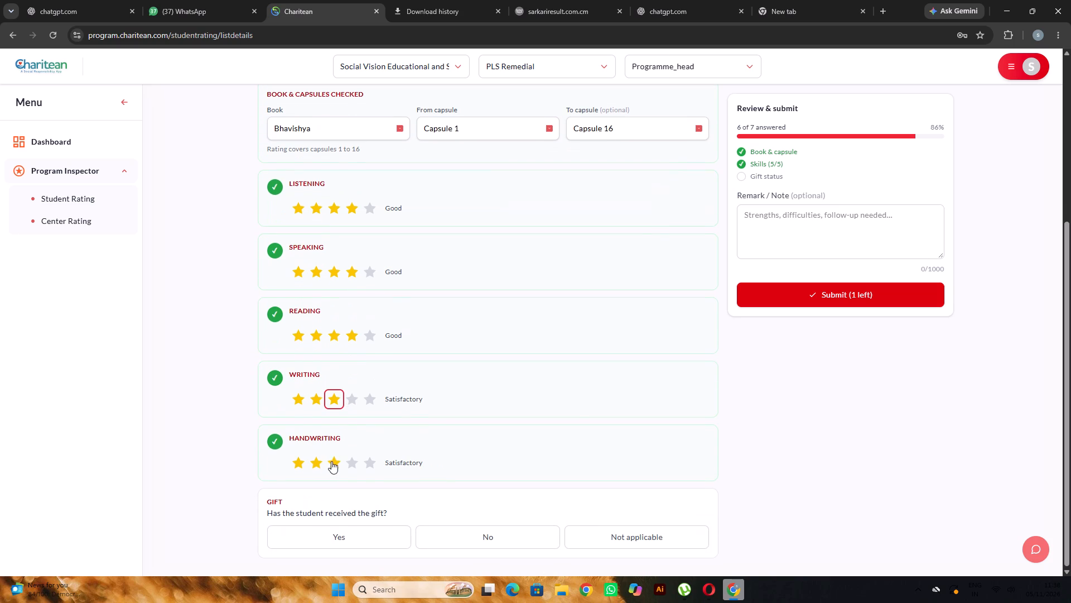
Set the student's Handwriting rating to 3 stars and answer No to whether the student has received the gift.
left_click(331, 461)
scroll(342, 423, "down", 4)
scroll(345, 423, "up", 8)
scroll(345, 423, "down", 5)
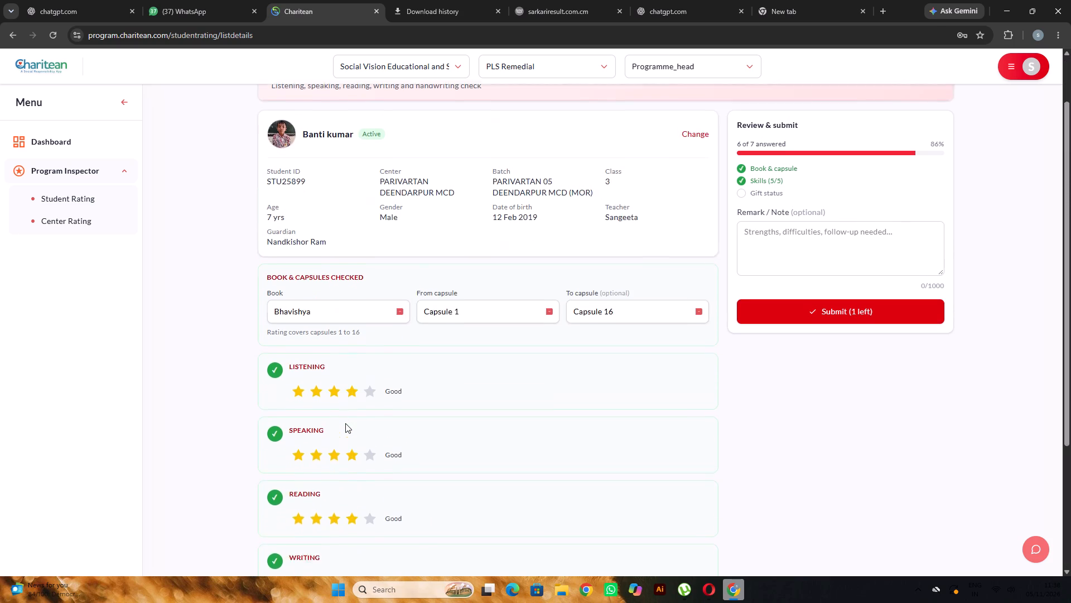
scroll(345, 423, "down", 3)
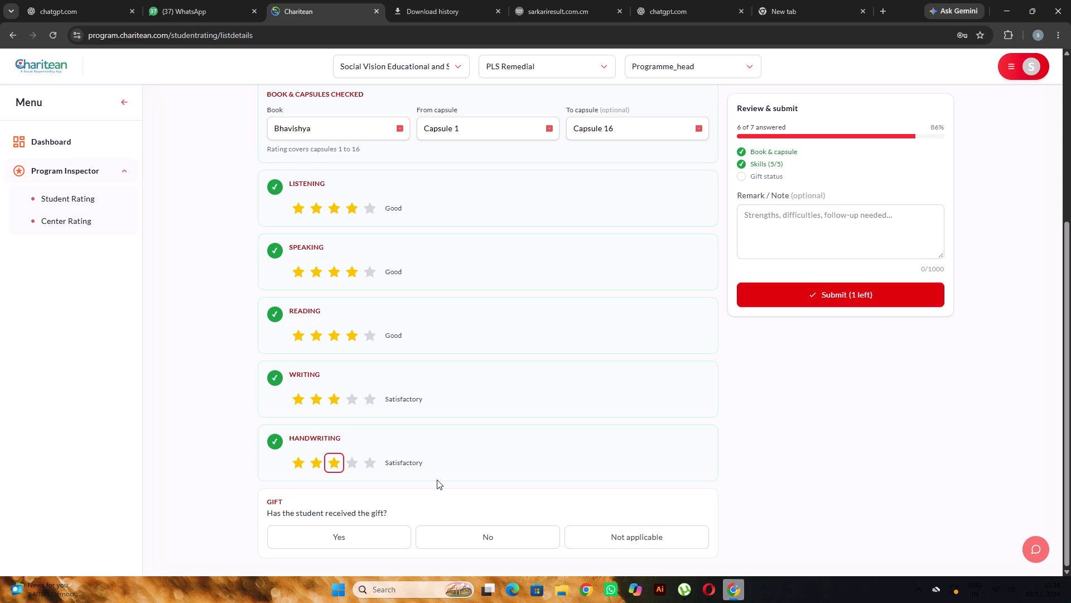
left_click(497, 534)
Enter "1.English capsule not clear" as the first line of the student's remark.
scroll(755, 281, "up", 4)
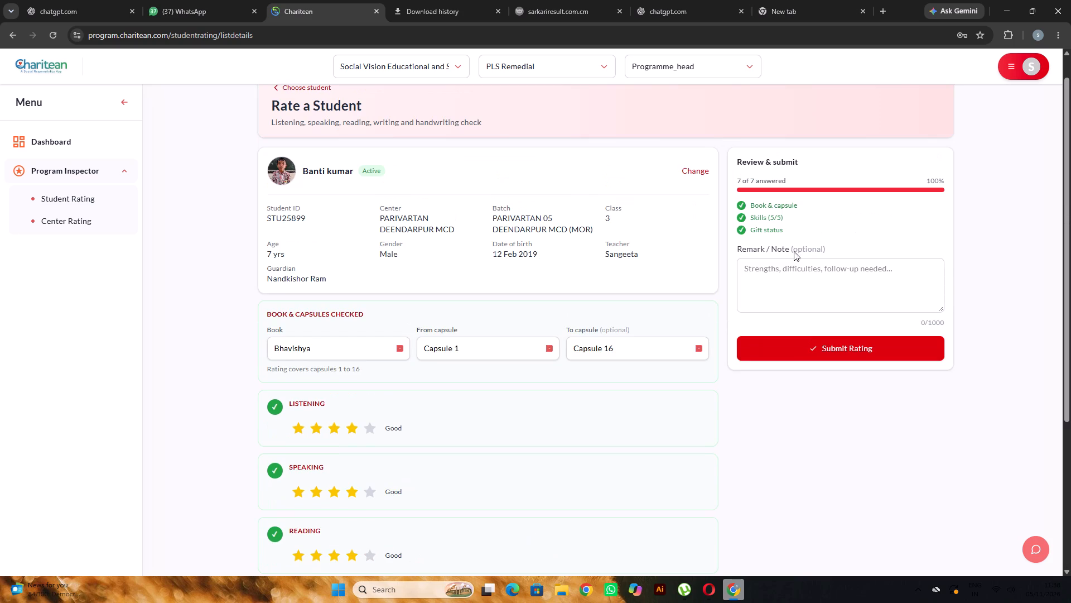
left_click(790, 278)
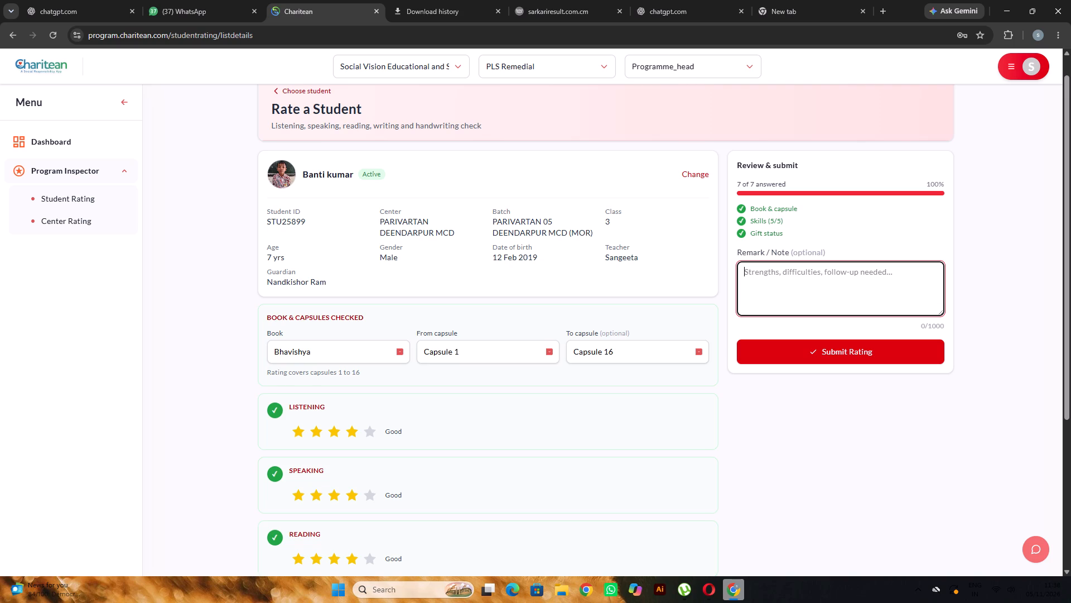
type("1.")
key("e")
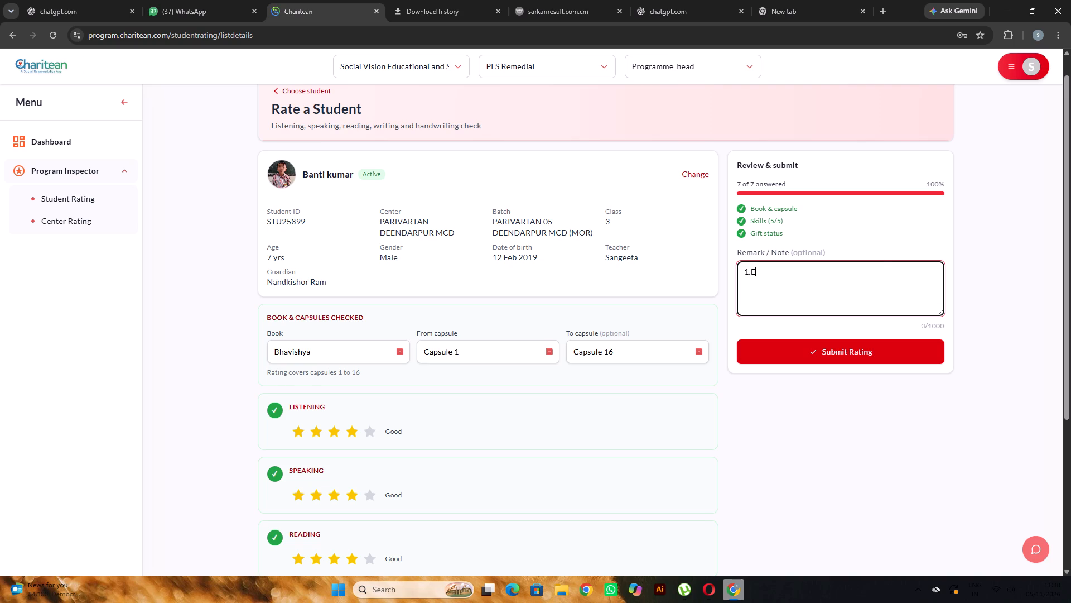
type("nglish")
key("space")
type("capsule not clear")
Add "2.Mam did not check book properly" as the second line of the remark.
key("Return")
type("2.")
type("am did not")
key("space")
type("check")
key("space")
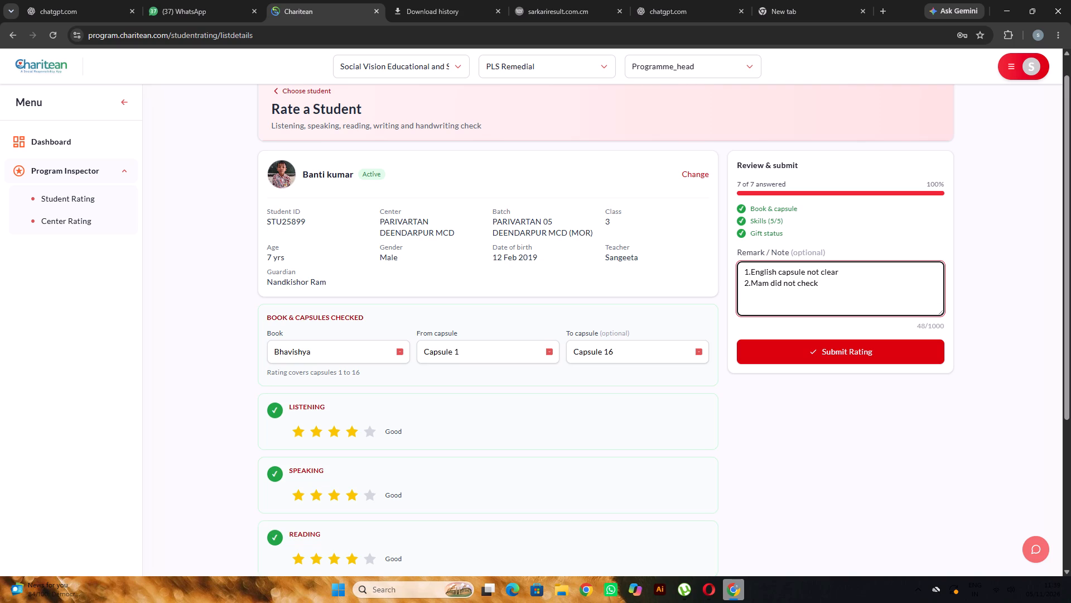
type("book")
key("space")
type("proper")
type("ly")
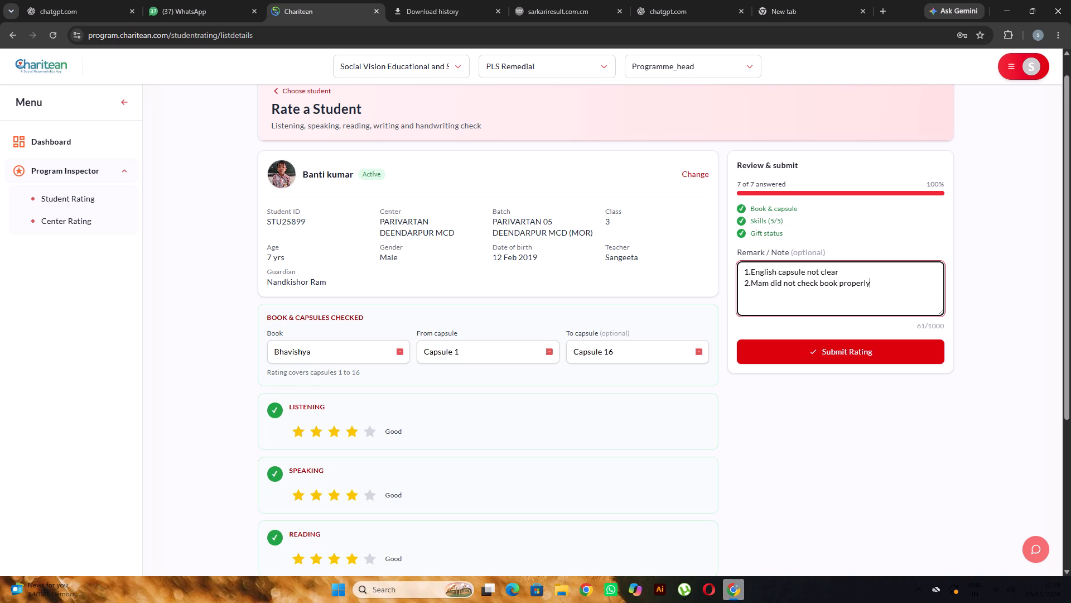
Add "3.Sticker not update on book" as the third line of the remark.
key("Return")
type("3.")
type("icker")
key("space")
type("not")
key("space")
type("update on book")
Review the book capsules, skill stars and gift answer, and submit the student's rating.
scroll(569, 299, "down", 4)
scroll(569, 299, "up", 5)
scroll(569, 299, "down", 6)
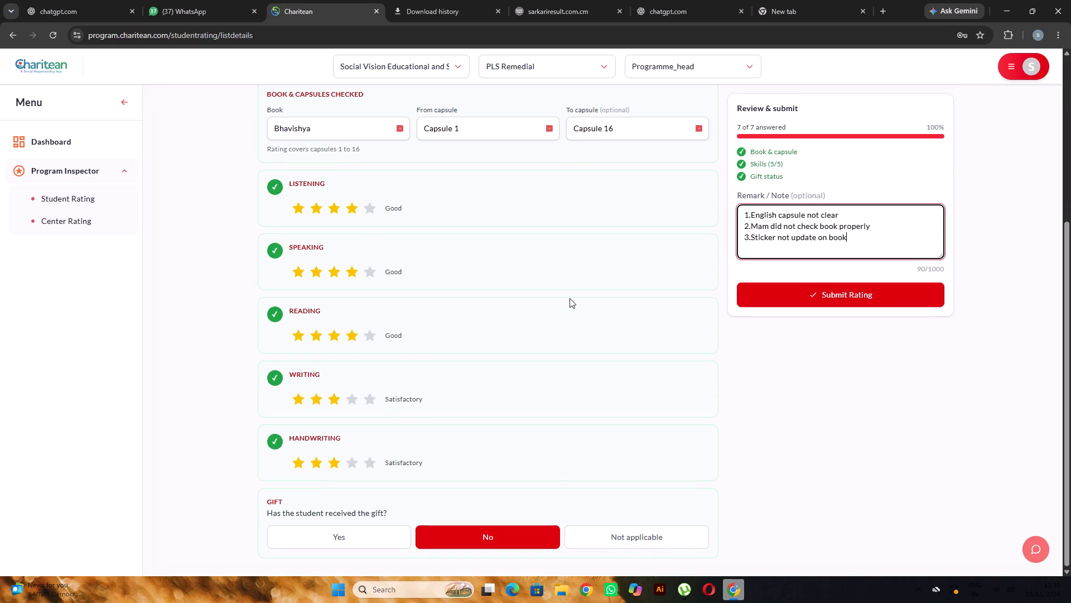
scroll(431, 384, "up", 1)
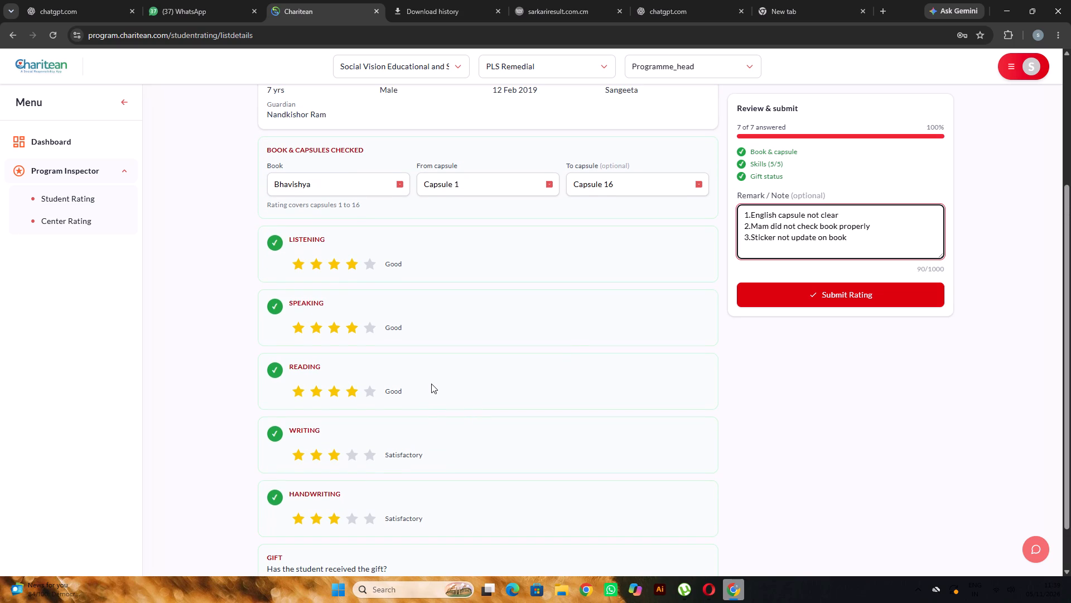
scroll(431, 384, "down", 4)
scroll(432, 384, "up", 3)
scroll(443, 382, "down", 5)
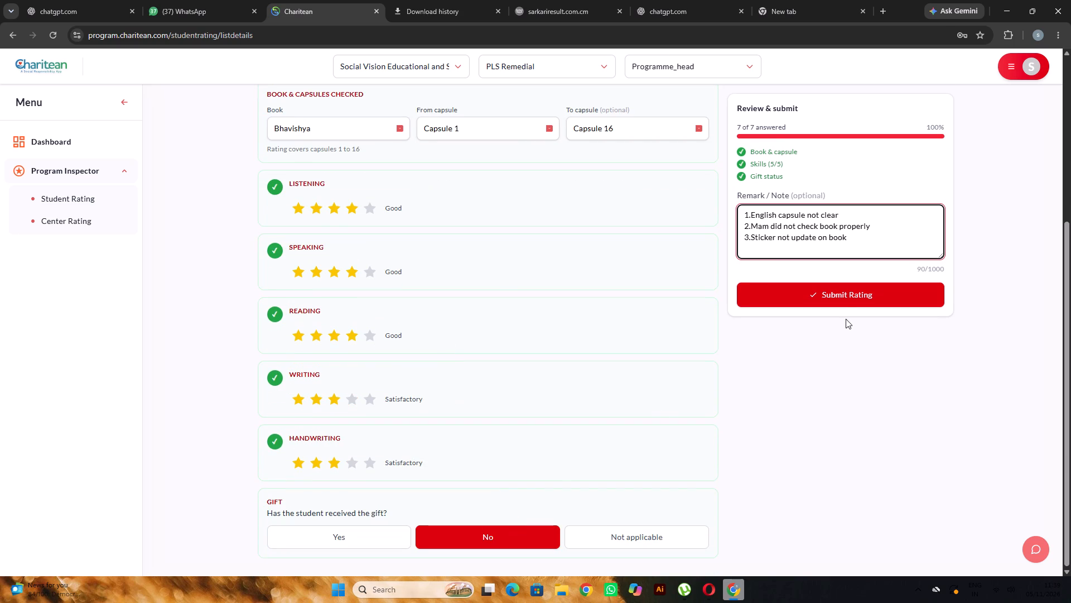
left_click(845, 290)
View the list of all saved student ratings, and return to the student selection page.
scroll(629, 329, "up", 2)
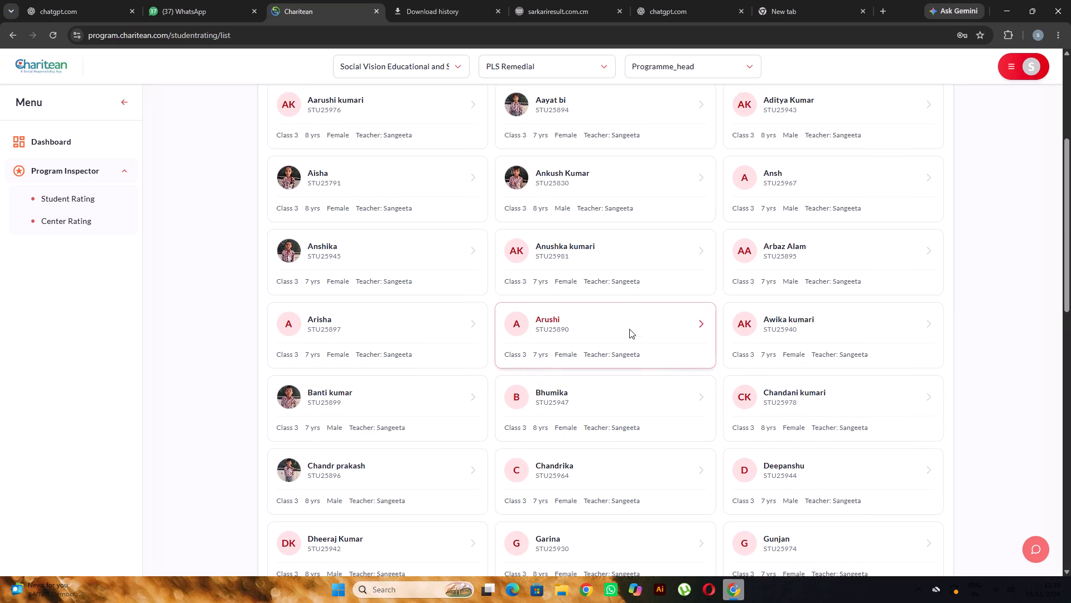
scroll(629, 329, "up", 7)
left_click(433, 248)
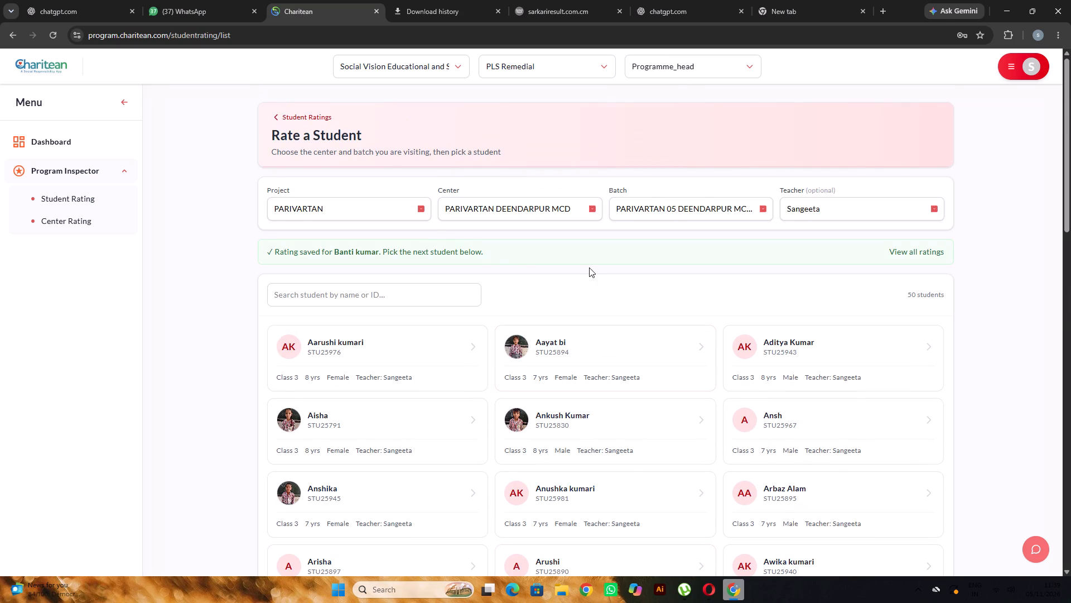
left_click(928, 246)
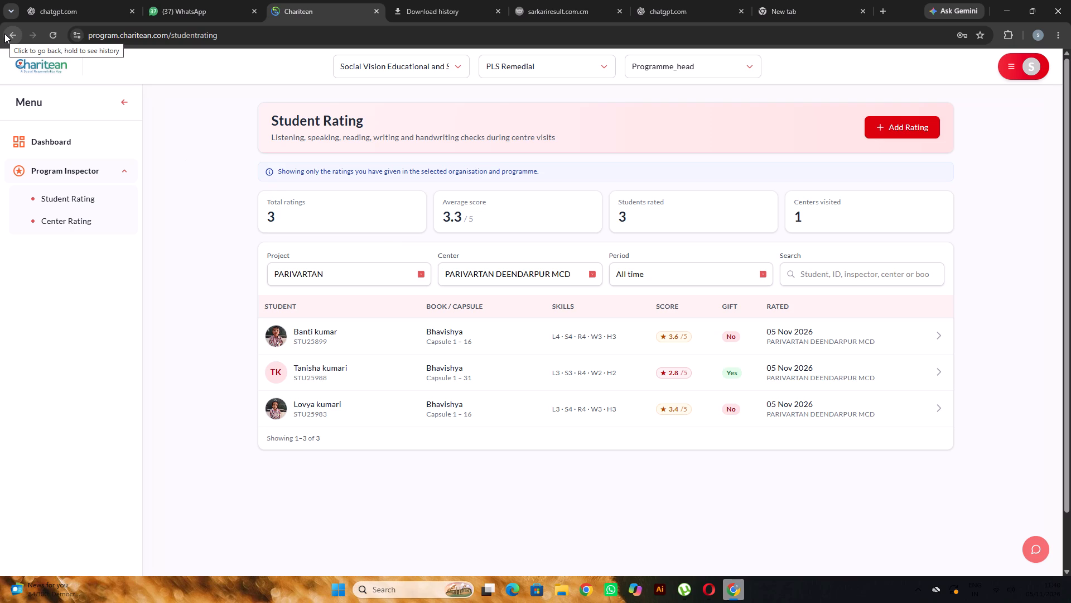
left_click(5, 33)
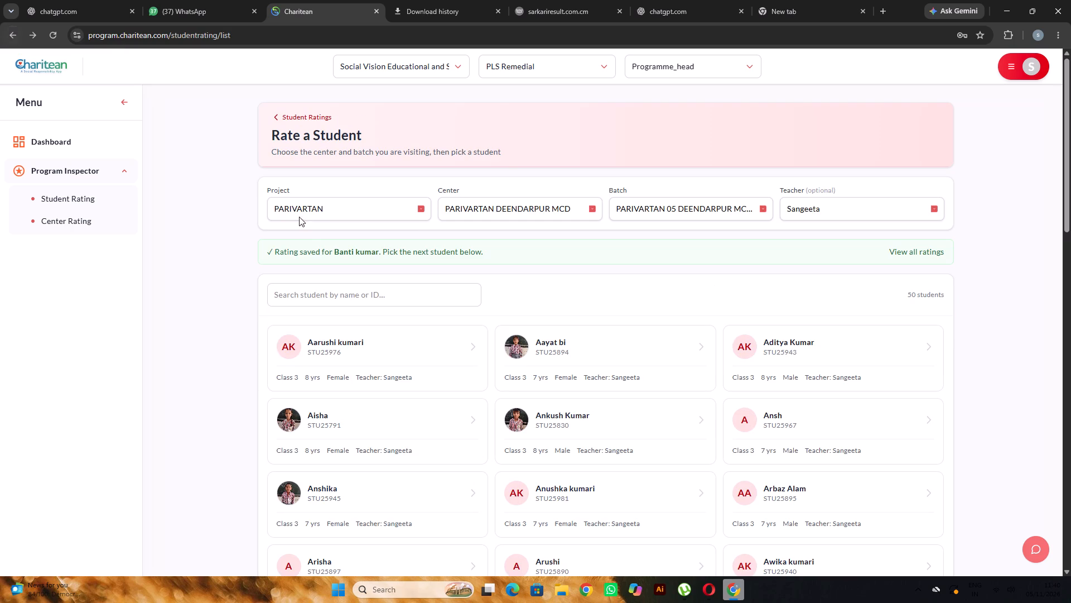
left_click(330, 291)
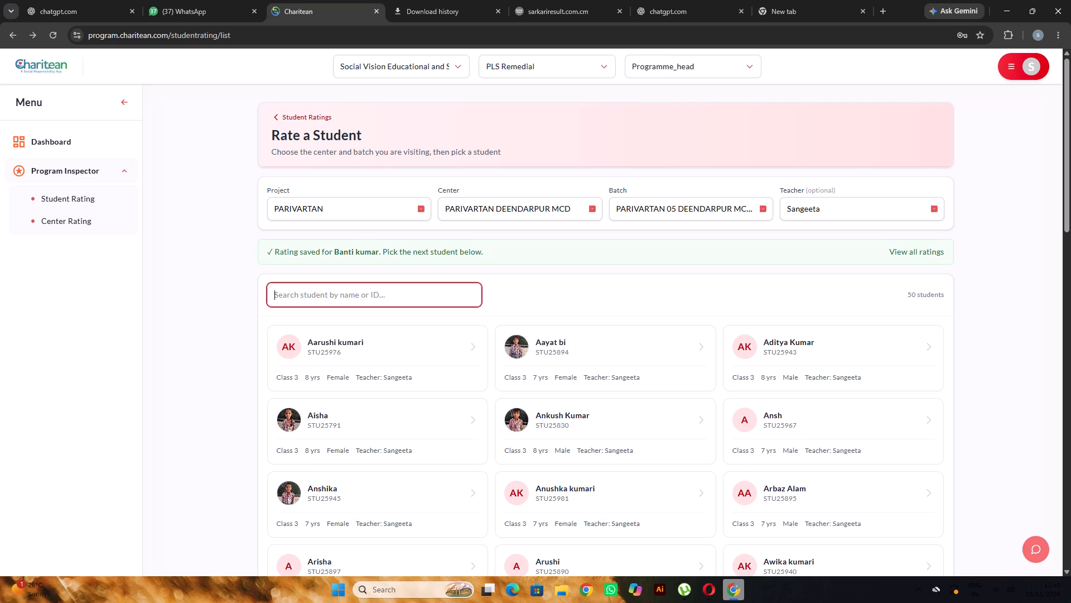
type("ritik")
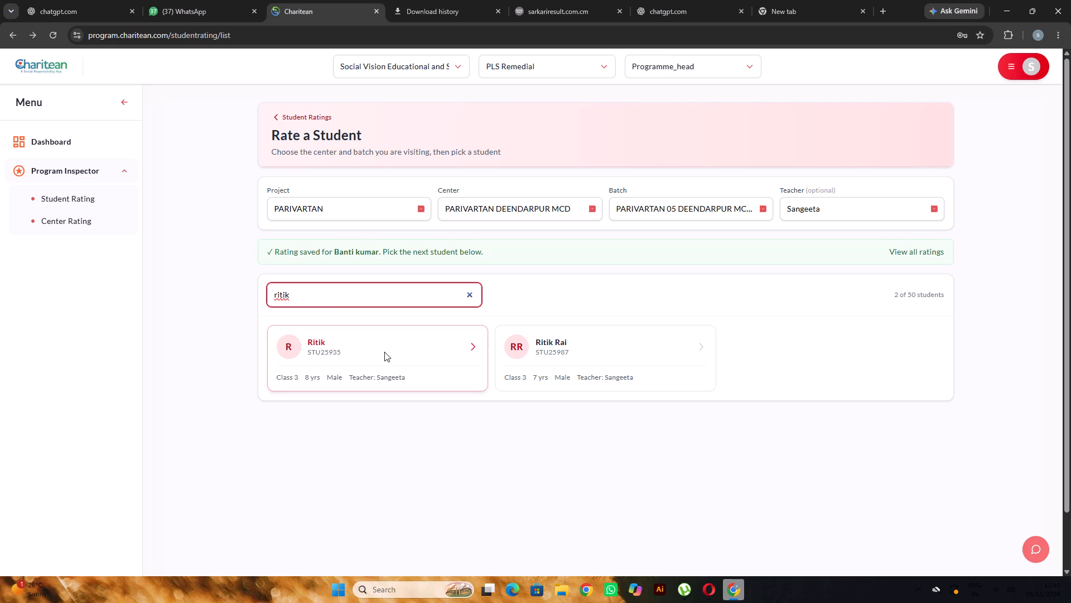
left_click(399, 342)
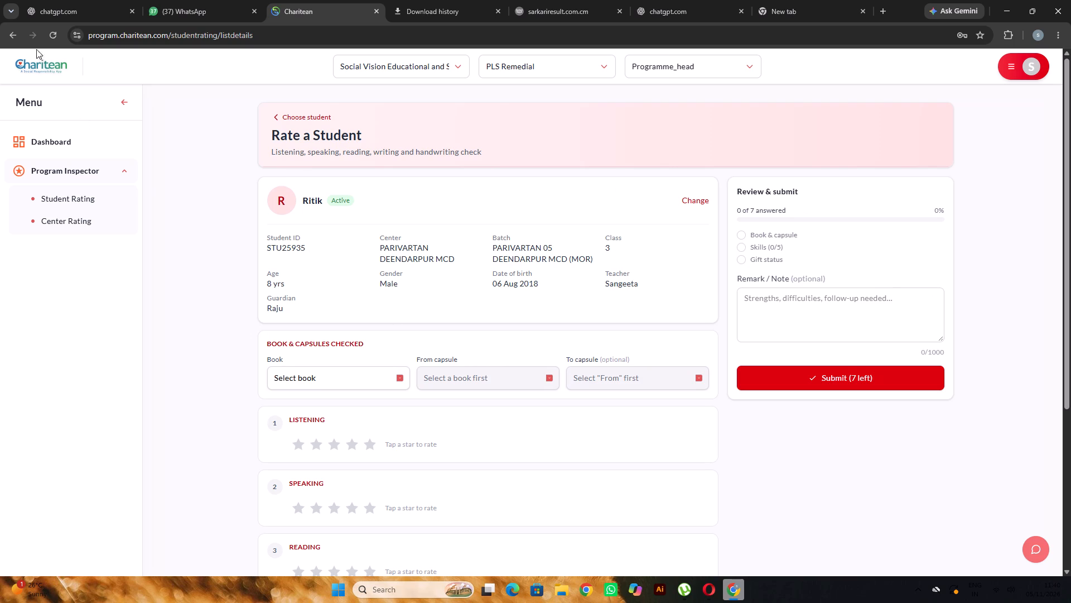
left_click(16, 39)
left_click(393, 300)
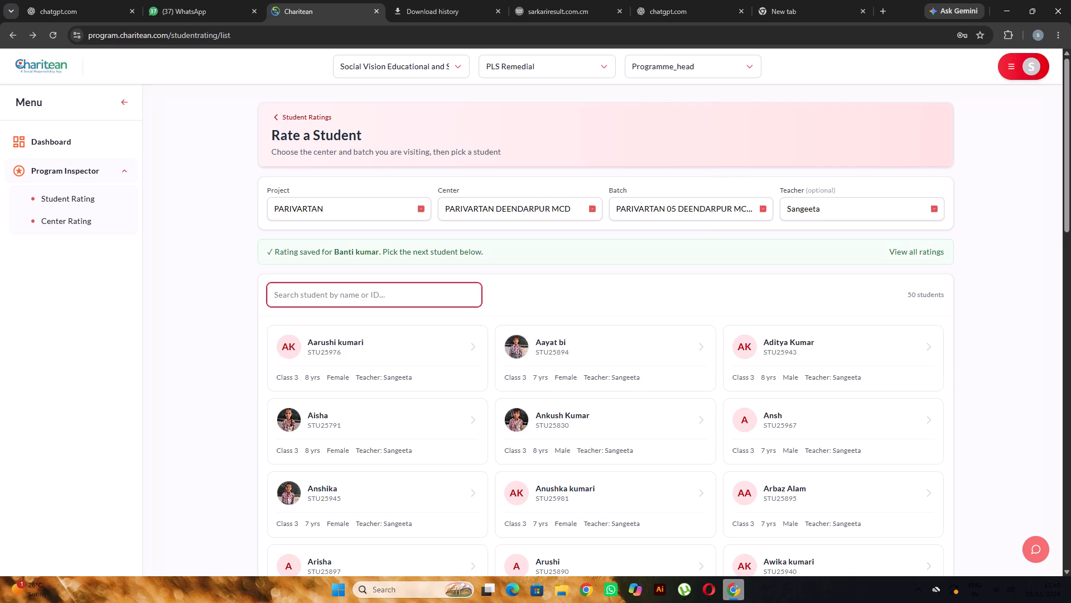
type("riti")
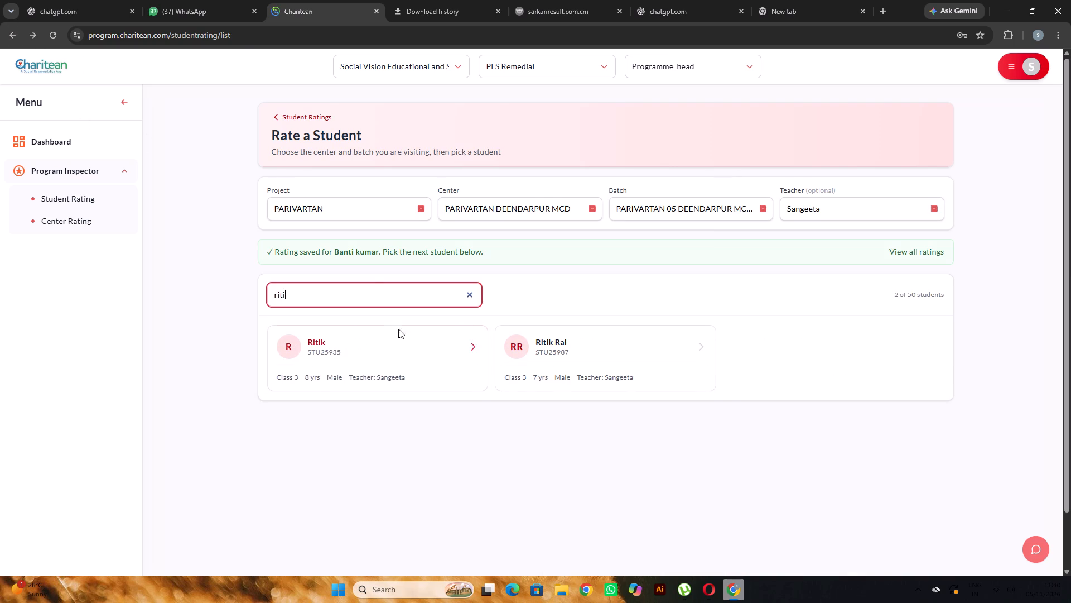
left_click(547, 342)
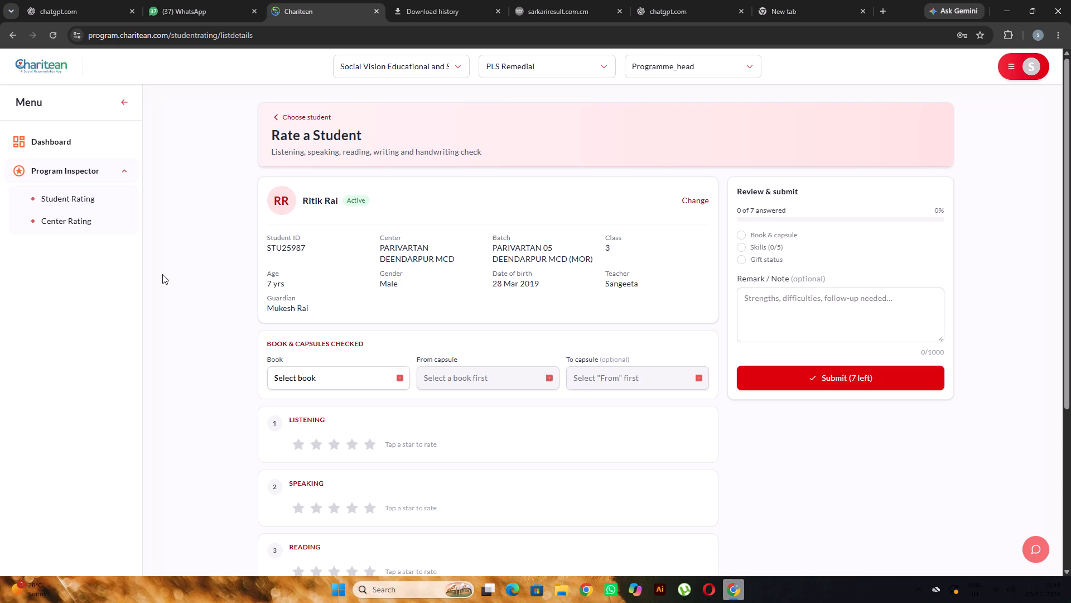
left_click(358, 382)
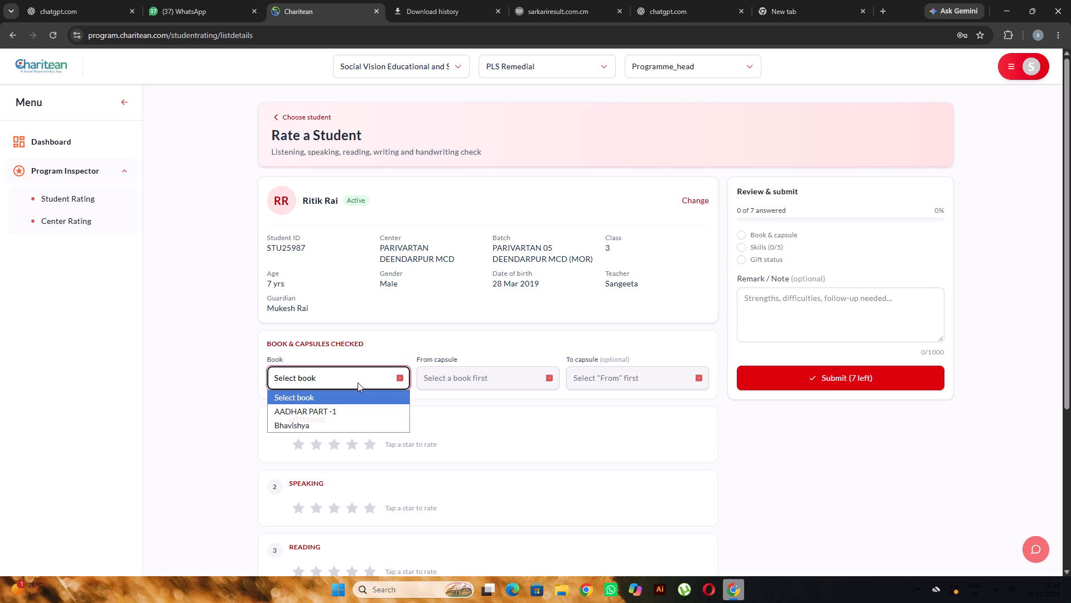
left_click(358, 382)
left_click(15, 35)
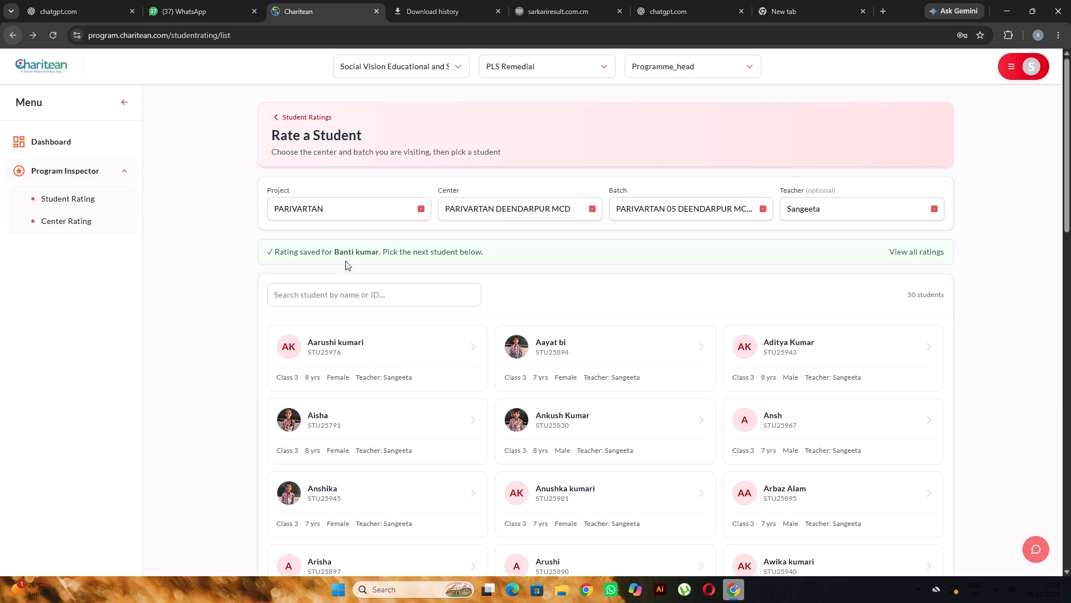
left_click(348, 294)
type("rit")
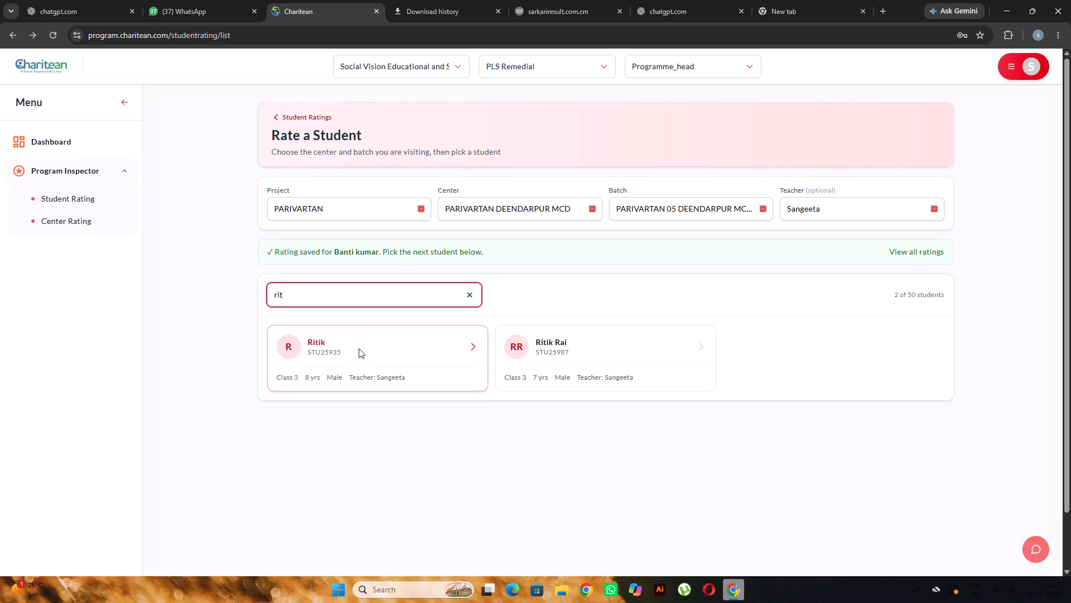
left_click(359, 348)
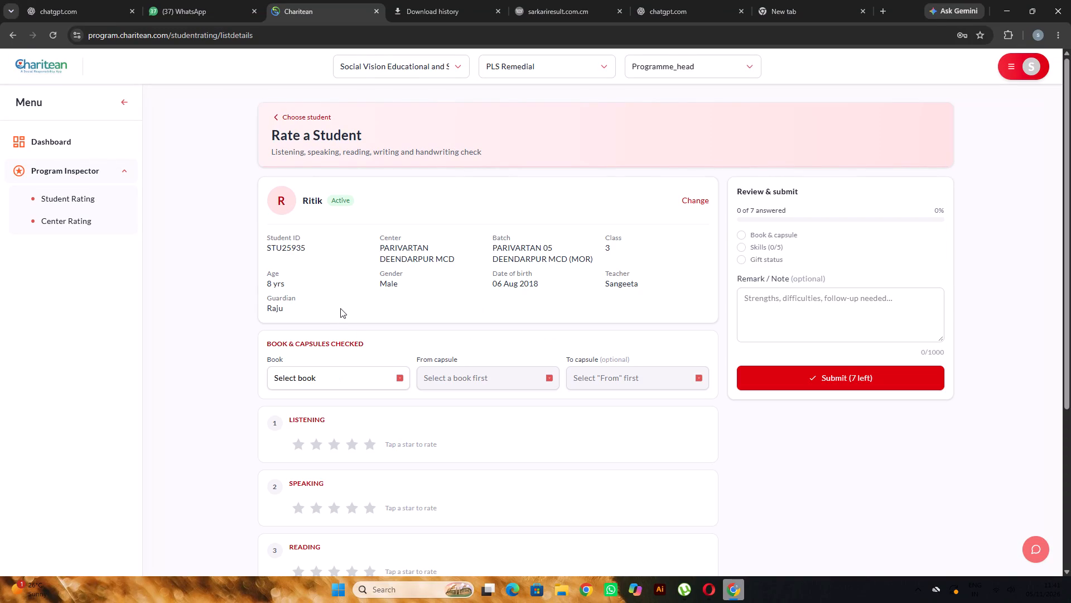
left_click(346, 377)
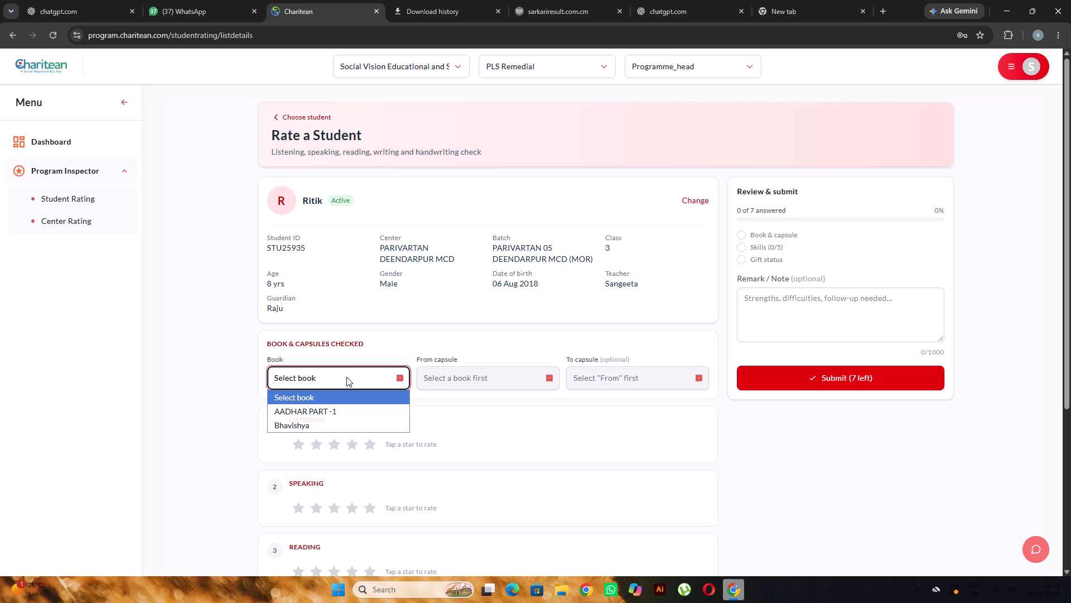
left_click(364, 317)
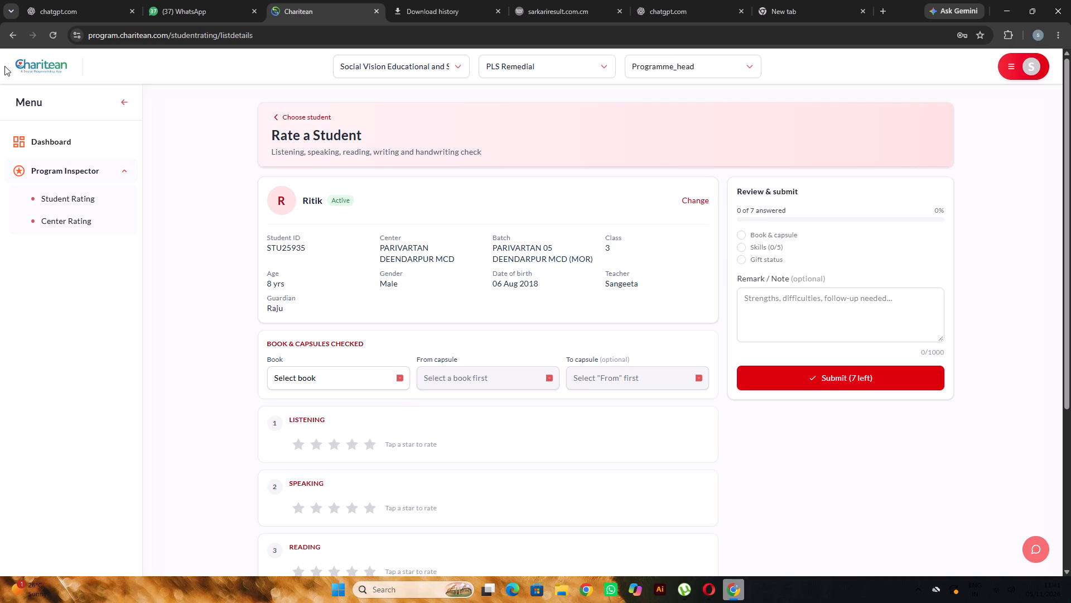
left_click(10, 32)
left_click(363, 298)
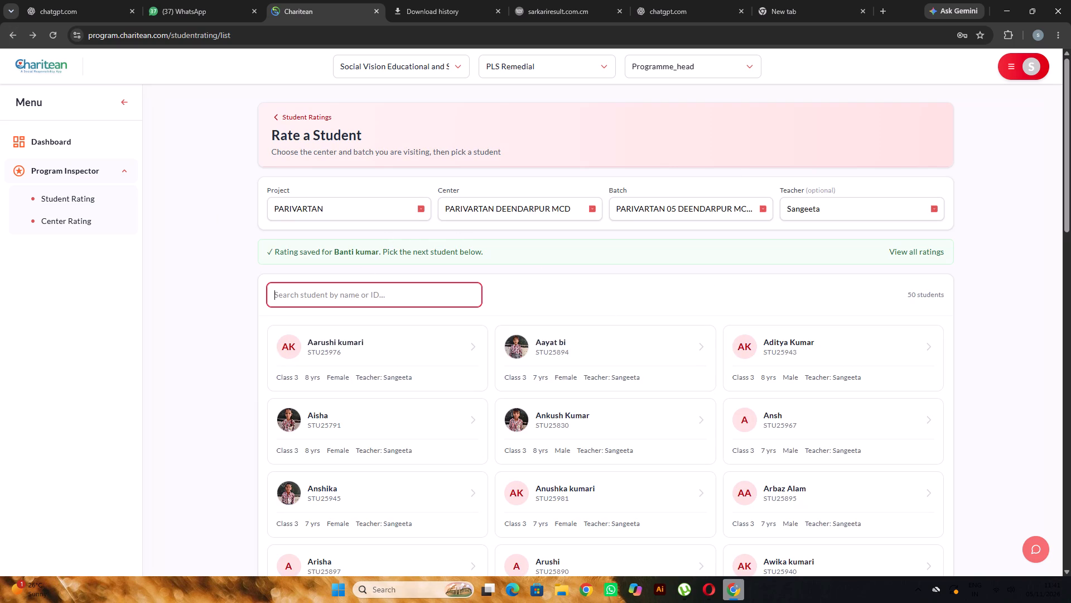
type("ri")
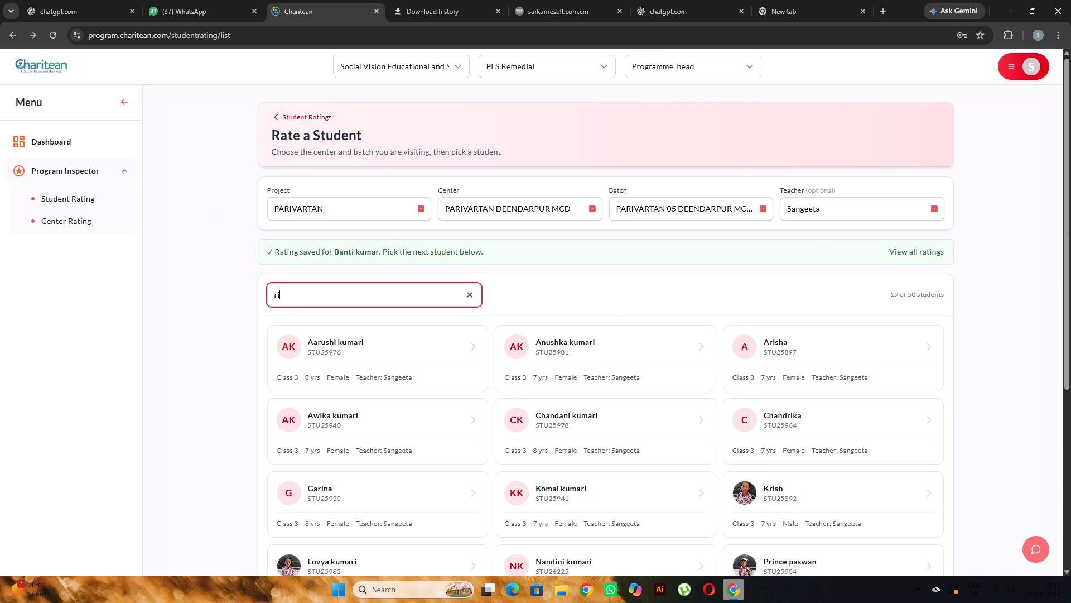
key("t")
left_click(565, 351)
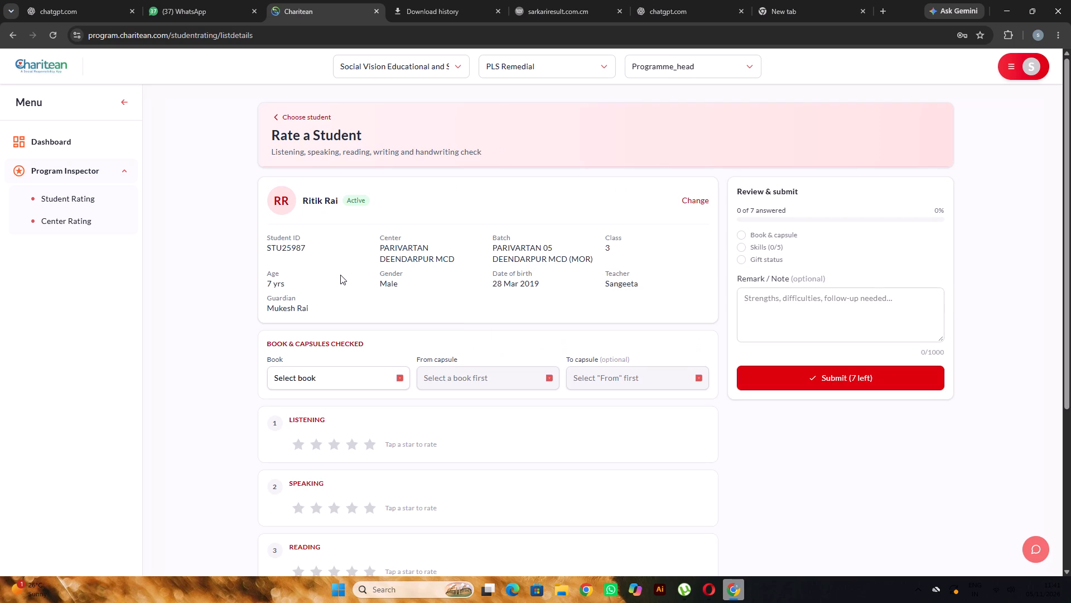
scroll(340, 275, "down", 4)
scroll(341, 271, "up", 4)
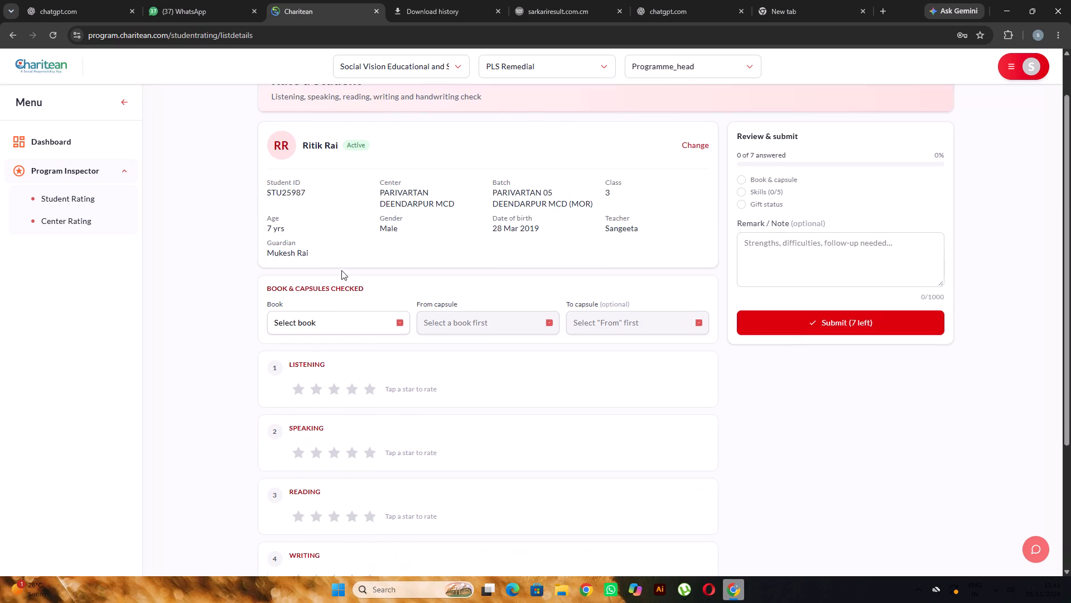
scroll(341, 270, "up", 5)
left_click(5, 34)
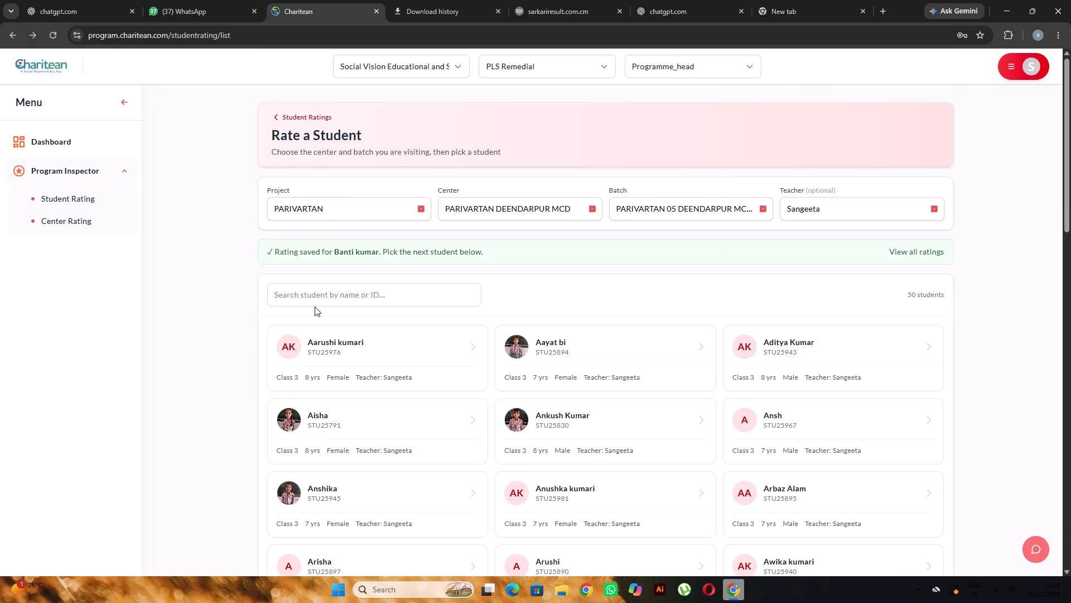
Search the batch's students for "rit".
left_click(313, 300)
type("rit")
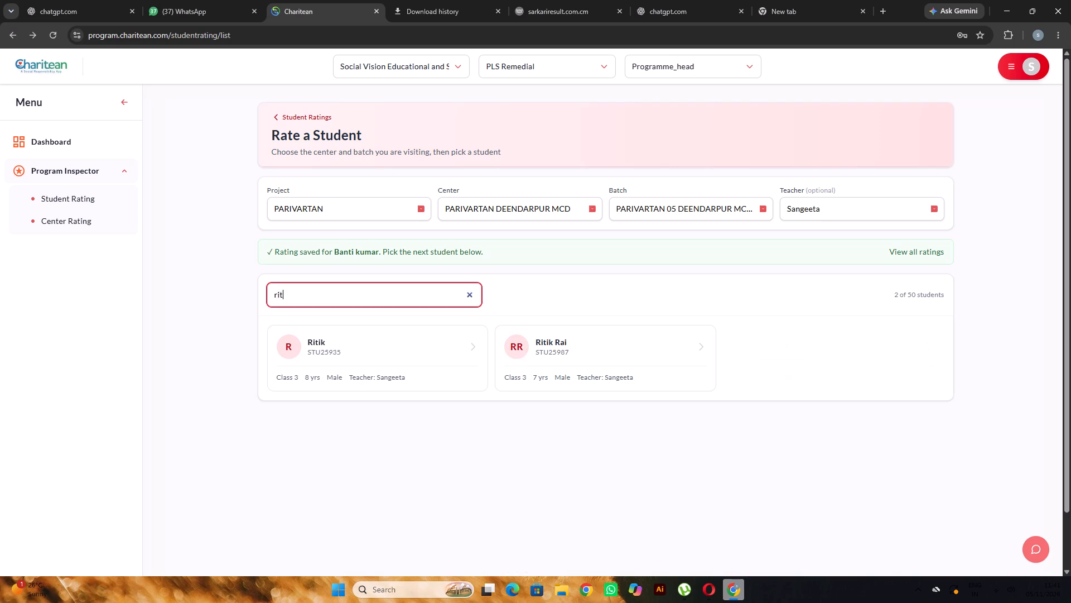
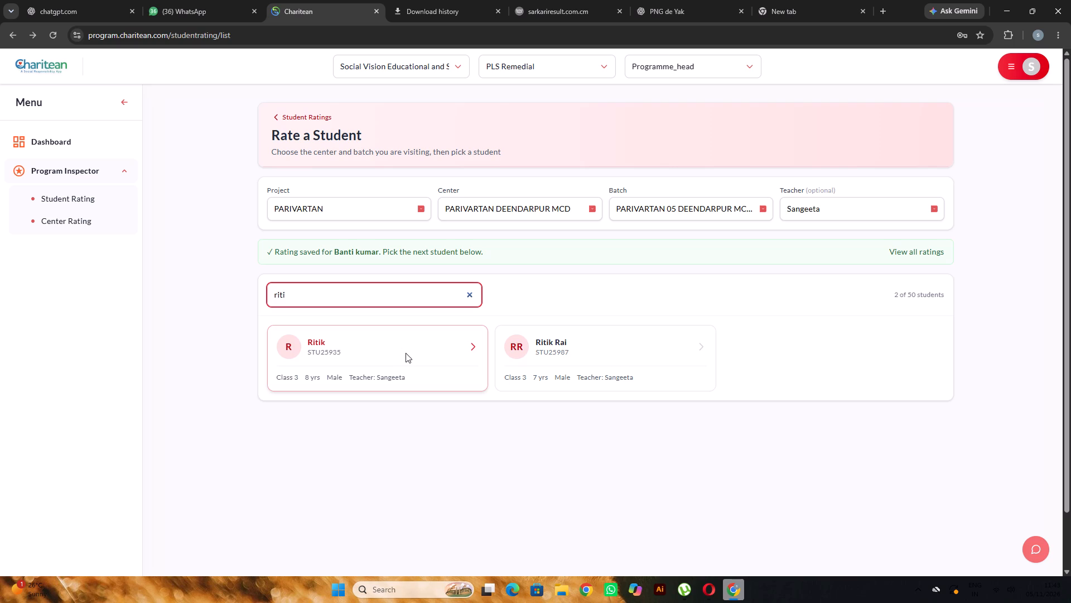
Open the rating form for the 8-year-old Class 3 student from the filtered batch list.
left_click(406, 352)
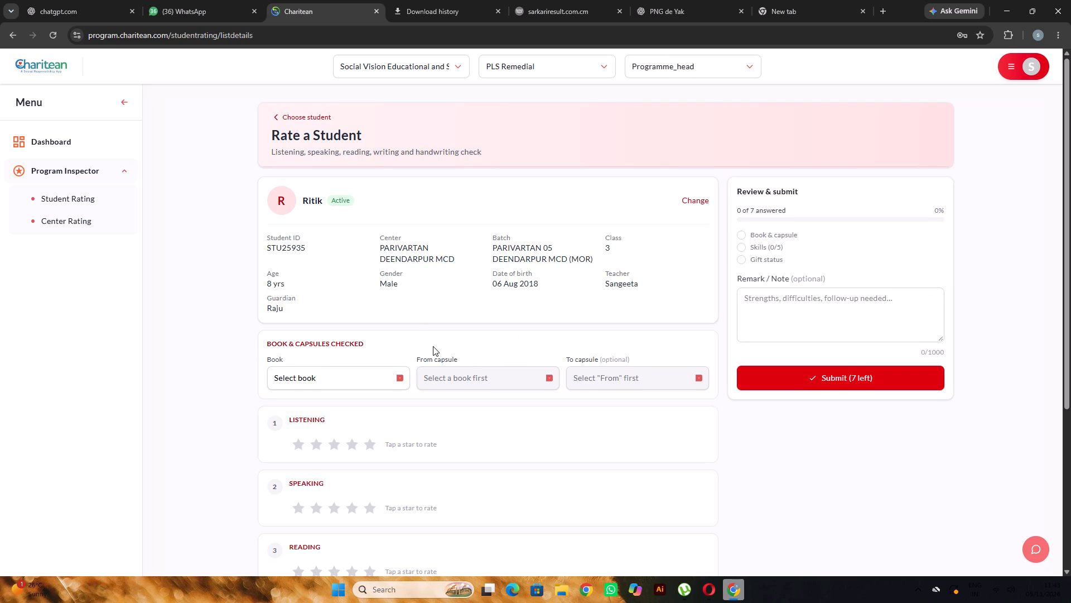
scroll(433, 346, "down", 3)
left_click(340, 205)
left_click(355, 256)
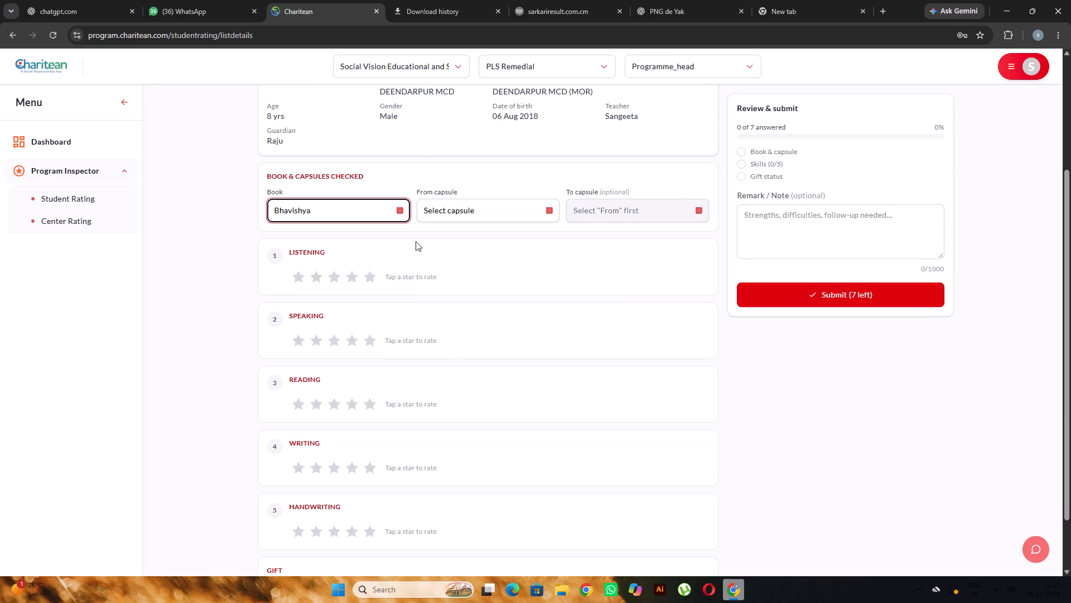
left_click(470, 209)
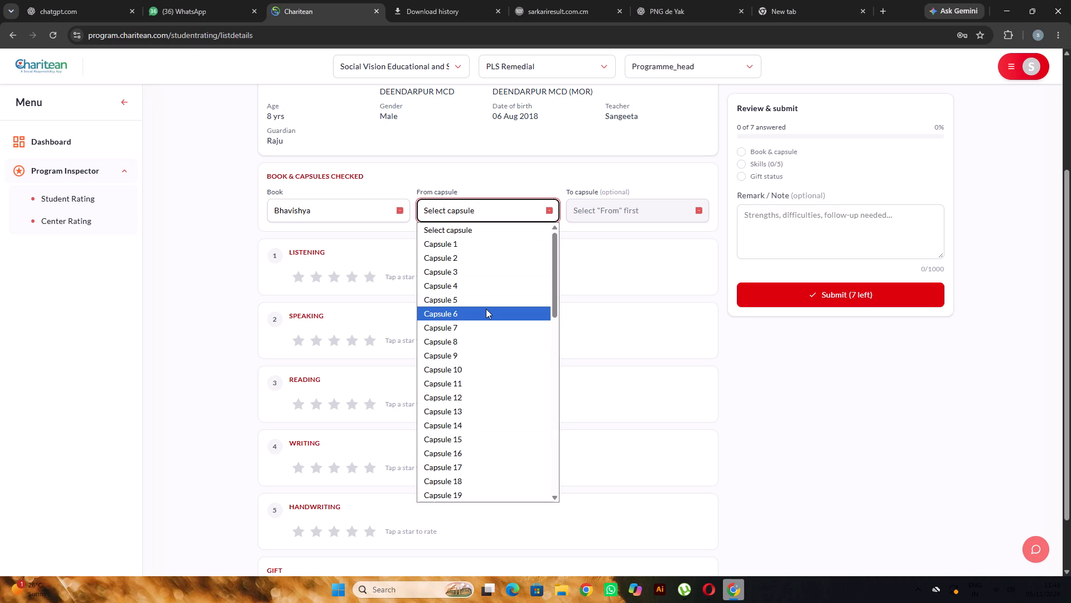
left_click(498, 243)
left_click(615, 213)
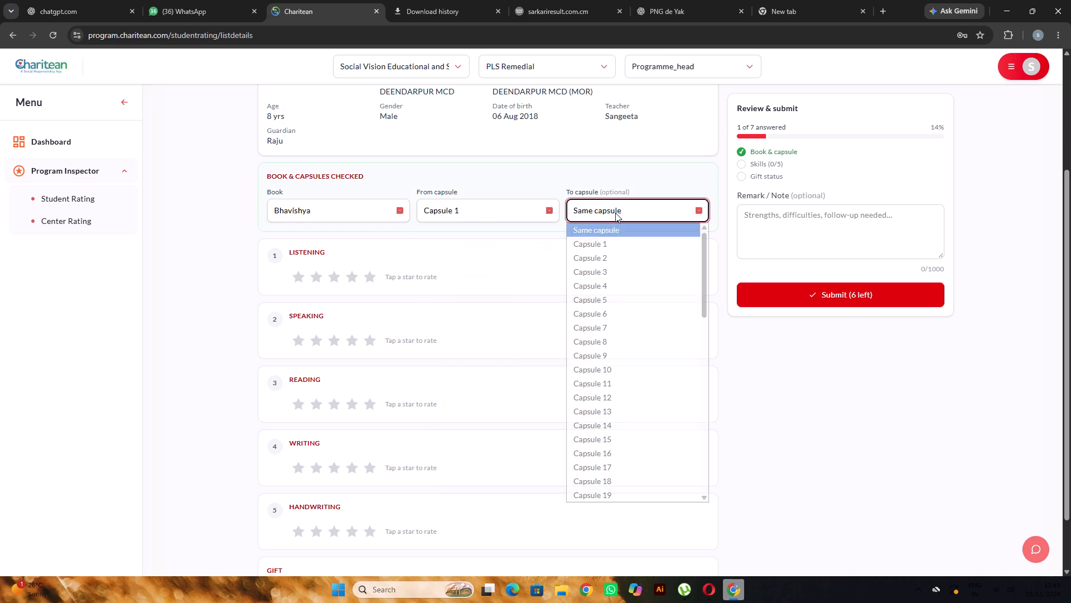
left_click(620, 450)
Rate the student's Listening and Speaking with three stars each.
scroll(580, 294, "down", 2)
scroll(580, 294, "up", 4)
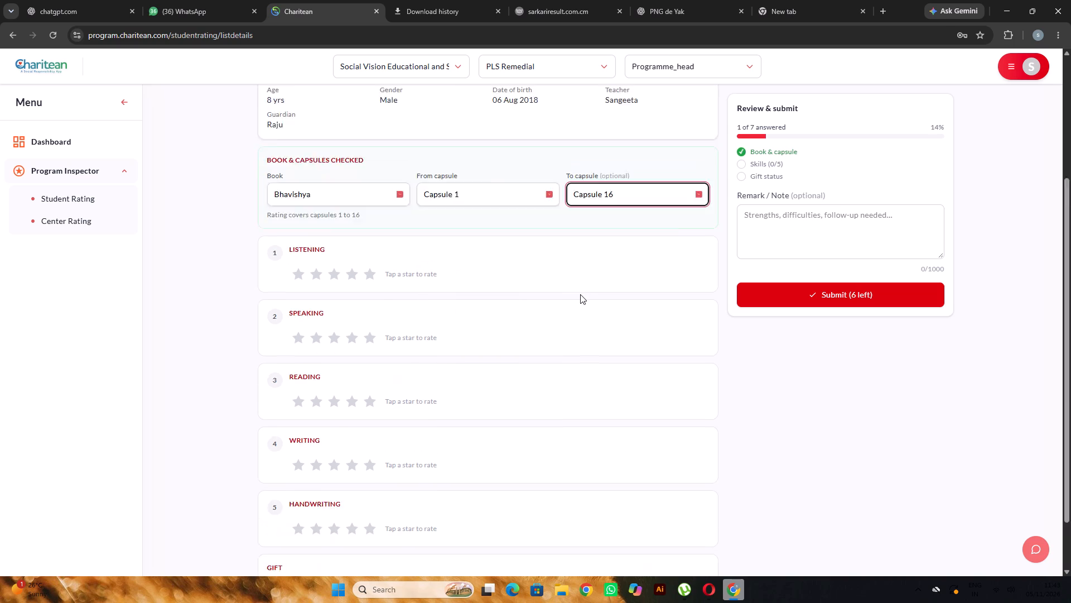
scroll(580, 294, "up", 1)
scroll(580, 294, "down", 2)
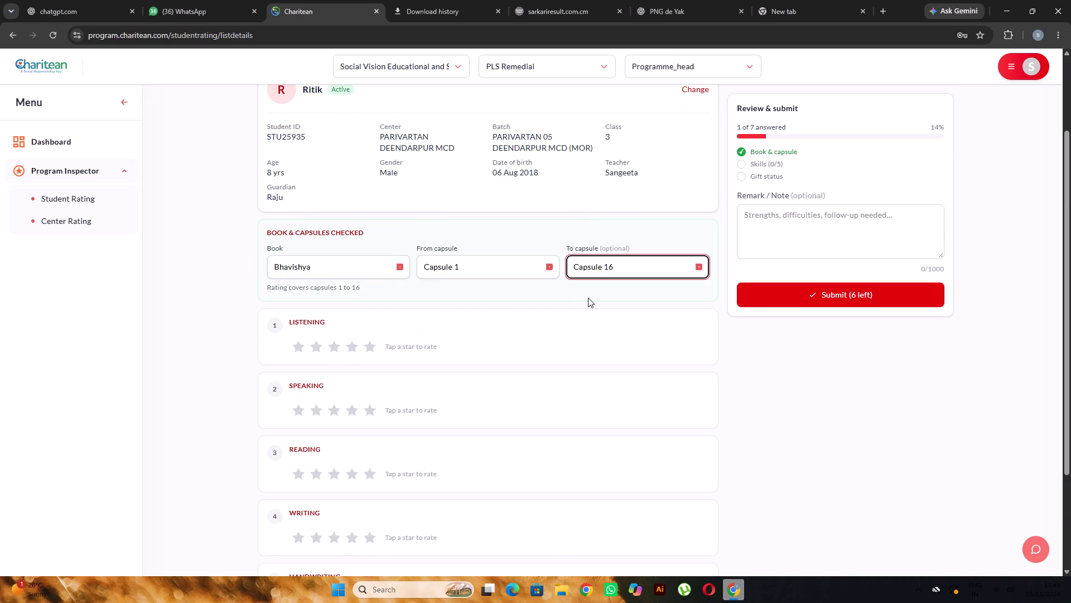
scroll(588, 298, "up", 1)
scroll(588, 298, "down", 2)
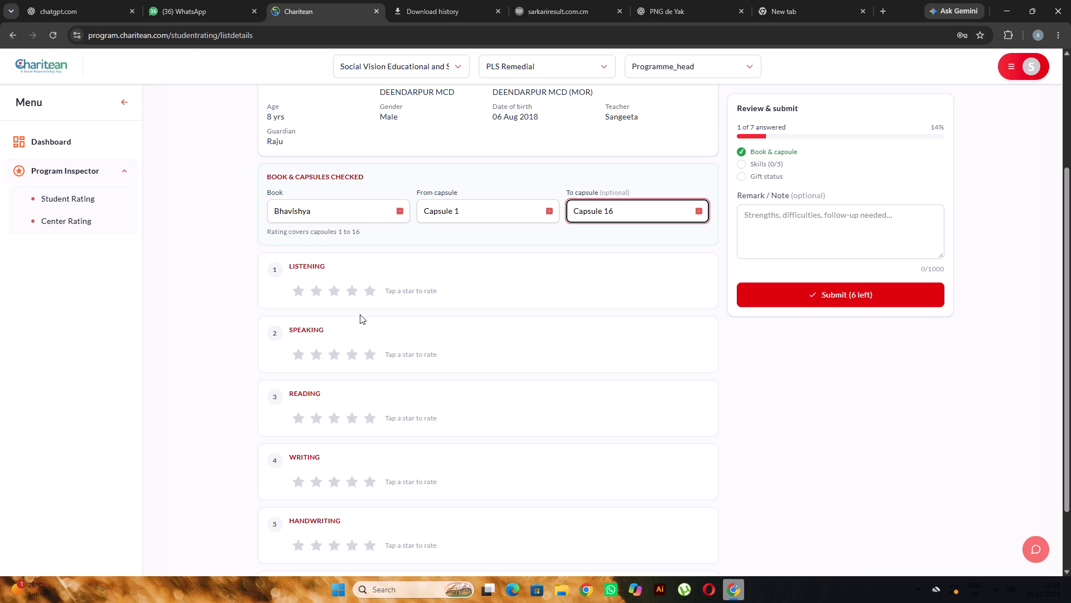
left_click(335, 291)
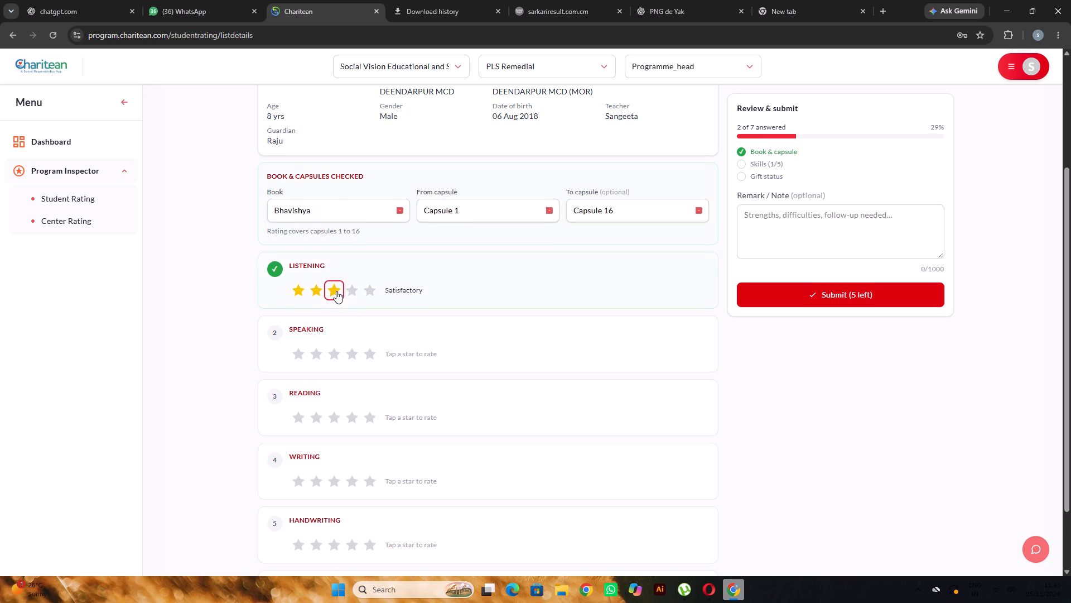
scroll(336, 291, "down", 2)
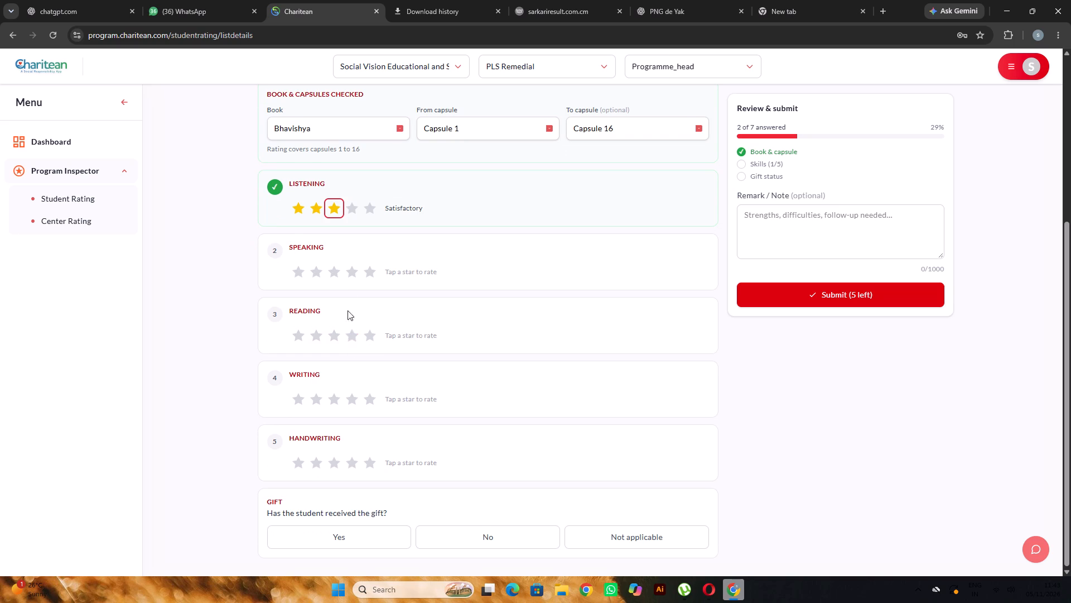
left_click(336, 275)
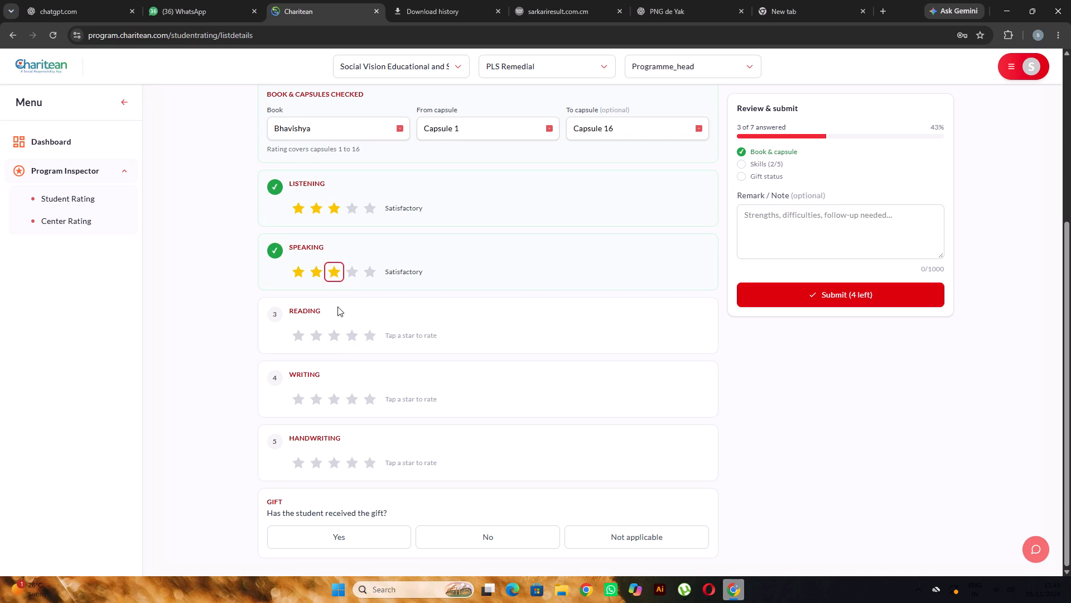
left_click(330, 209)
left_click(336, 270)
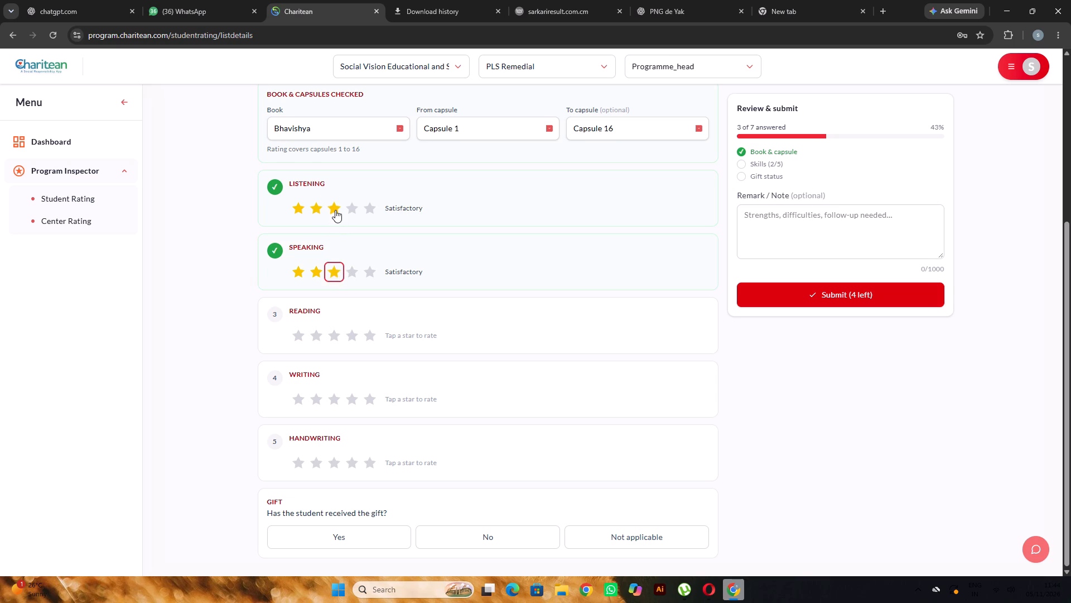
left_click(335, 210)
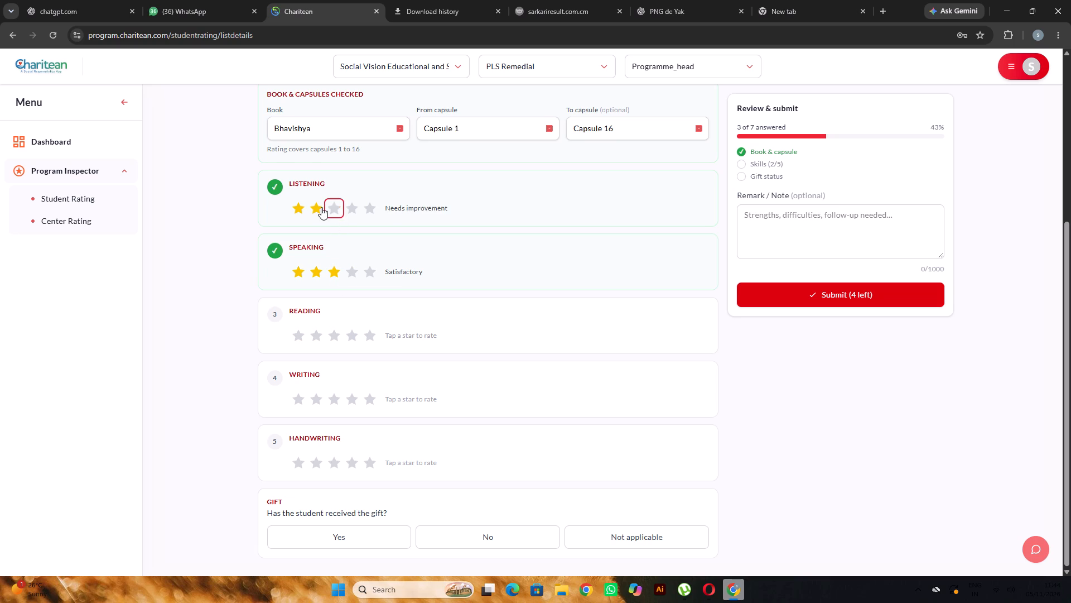
Rate Listening, Speaking, Writing and Handwriting with two stars each, and Reading with three stars.
left_click(313, 208)
left_click(316, 269)
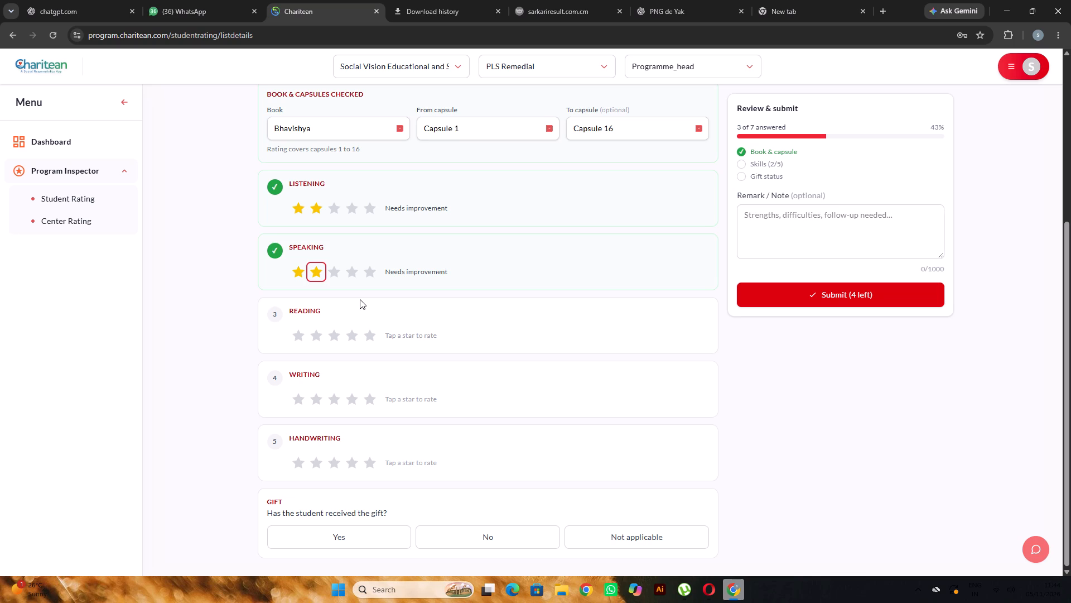
left_click(336, 335)
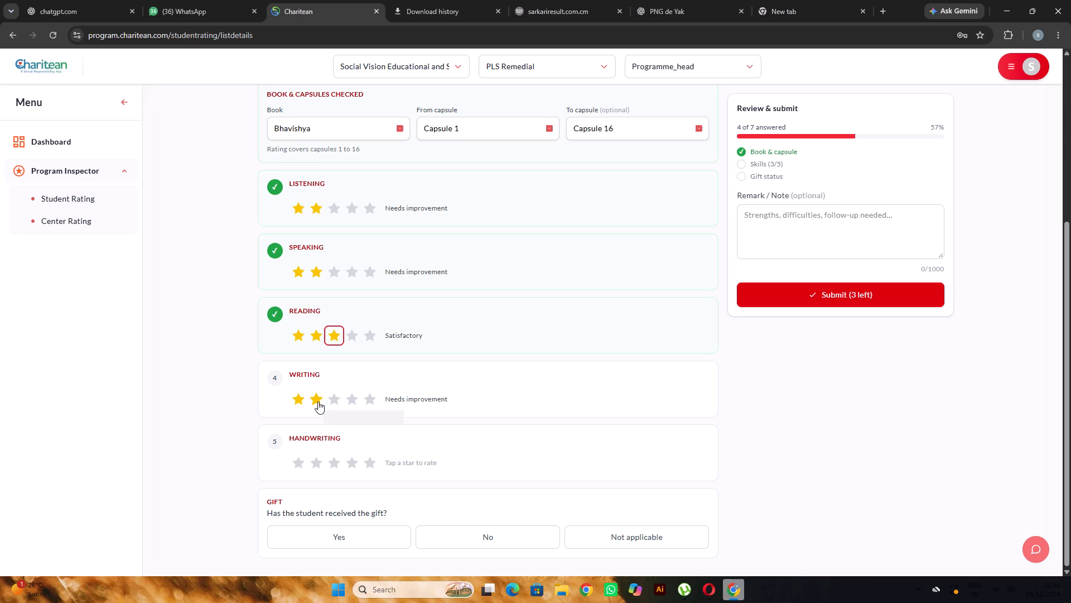
left_click(318, 401)
left_click(315, 467)
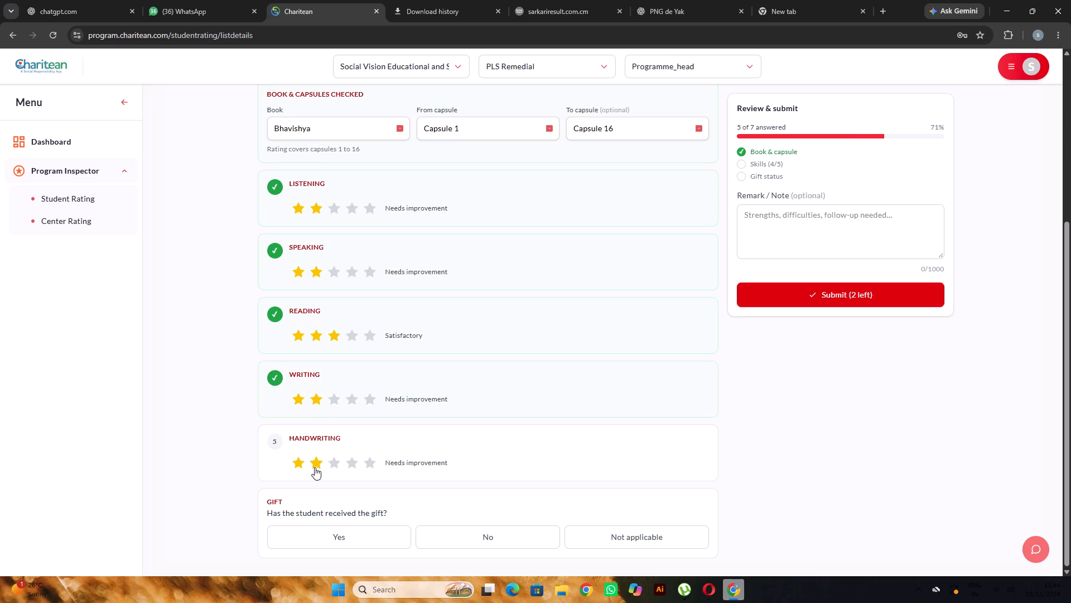
Go over the skill ratings and answer Yes to whether the student has received the gift.
scroll(327, 384, "up", 3)
scroll(330, 376, "down", 5)
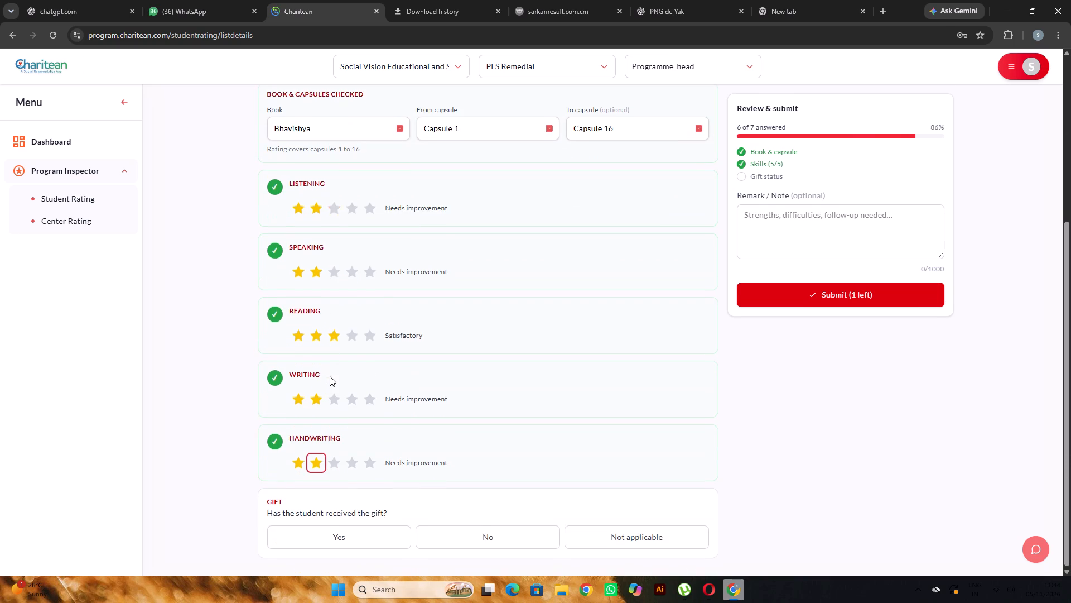
scroll(330, 376, "up", 4)
scroll(330, 376, "down", 6)
left_click(346, 536)
Enter a two-line remark: "1.Hindi capsule not clear" and "2.Sticker not updated".
scroll(619, 385, "up", 3)
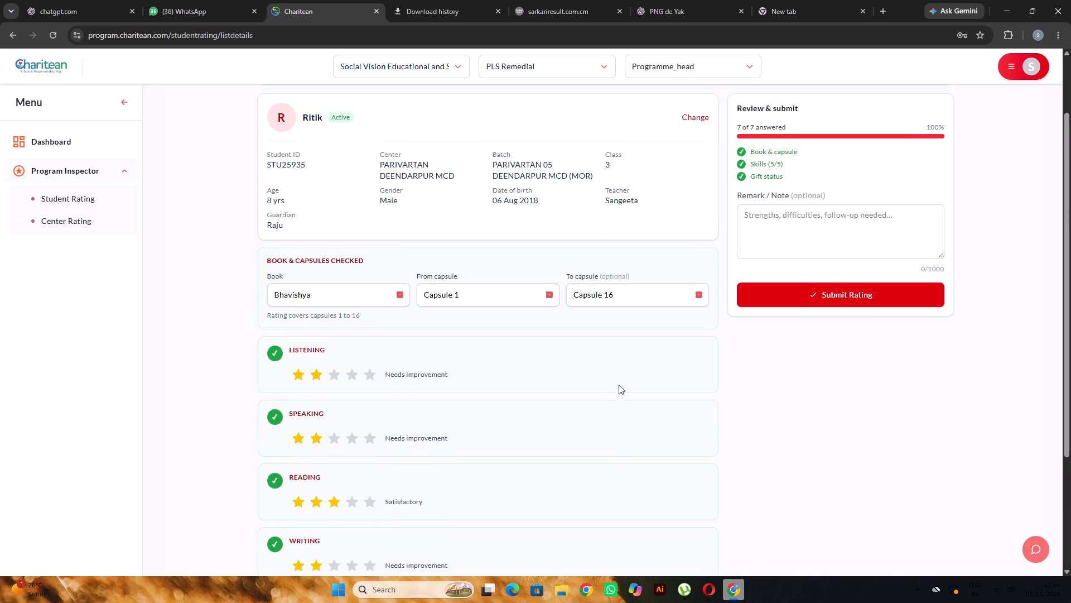
left_click(826, 227)
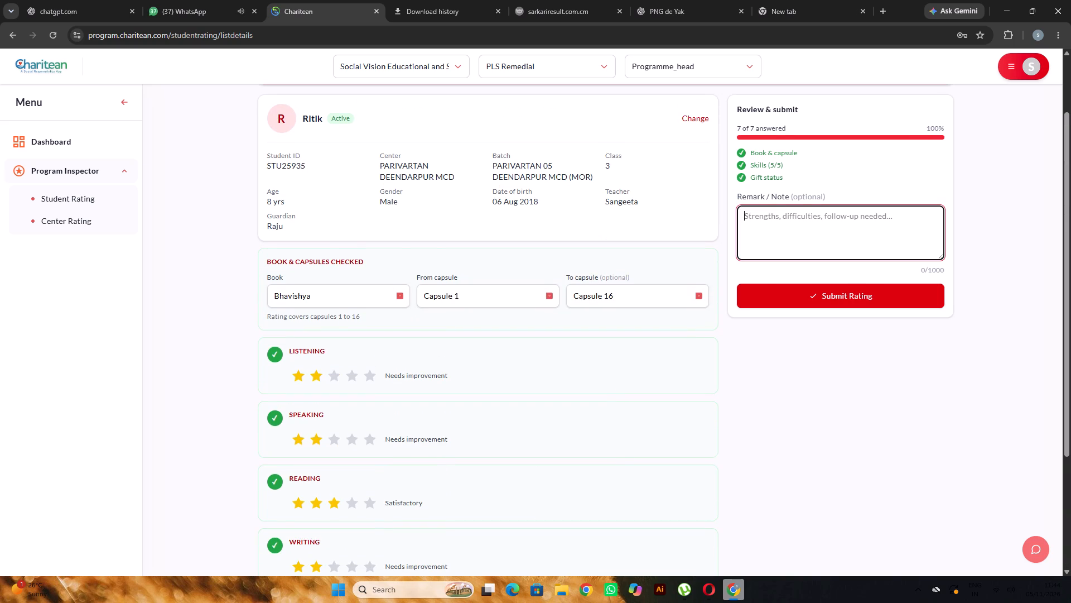
type("1.")
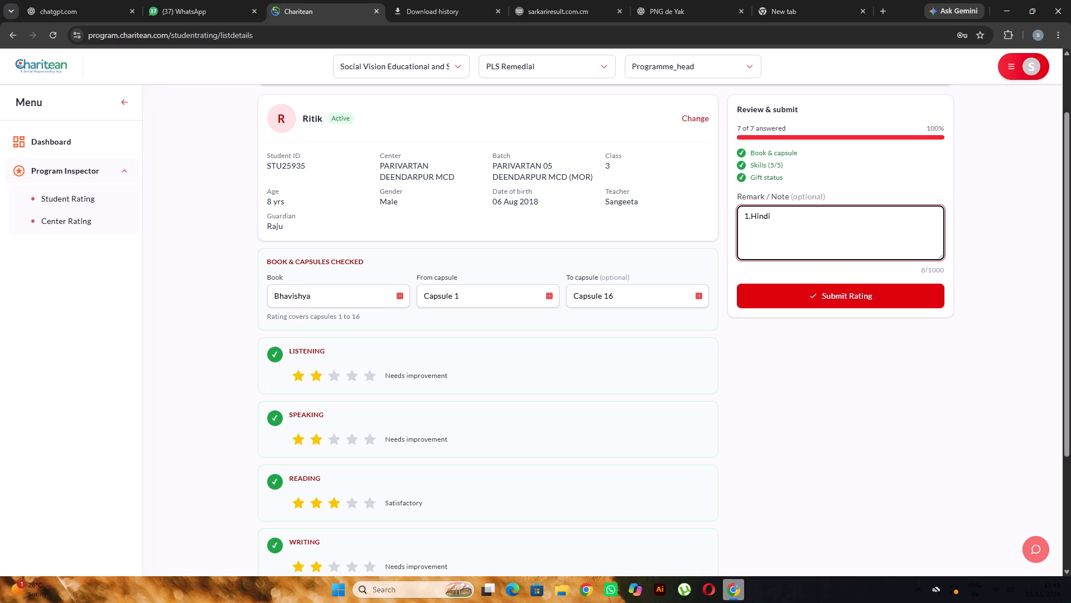
type("capsule")
key("space")
type("not clear")
key("Return")
type("2.")
type("st")
key("BackSpace")
key("BackSpace")
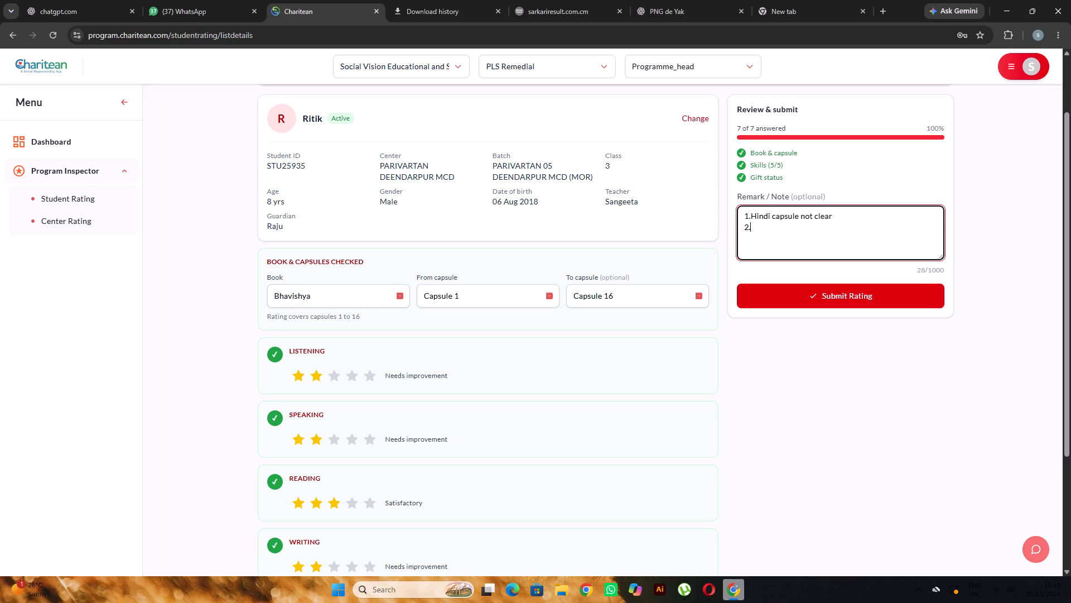
type("ticker")
key("space")
type("not")
key("space")
type("updated")
scroll(713, 339, "down", 3)
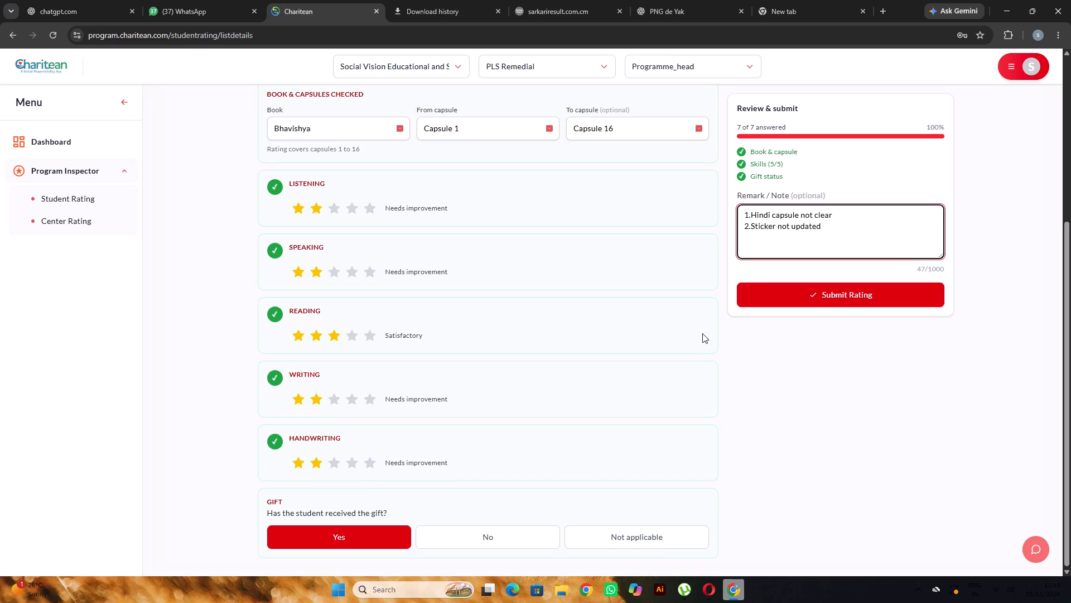
scroll(702, 333, "down", 2)
scroll(702, 331, "up", 6)
scroll(703, 331, "down", 6)
scroll(703, 331, "up", 4)
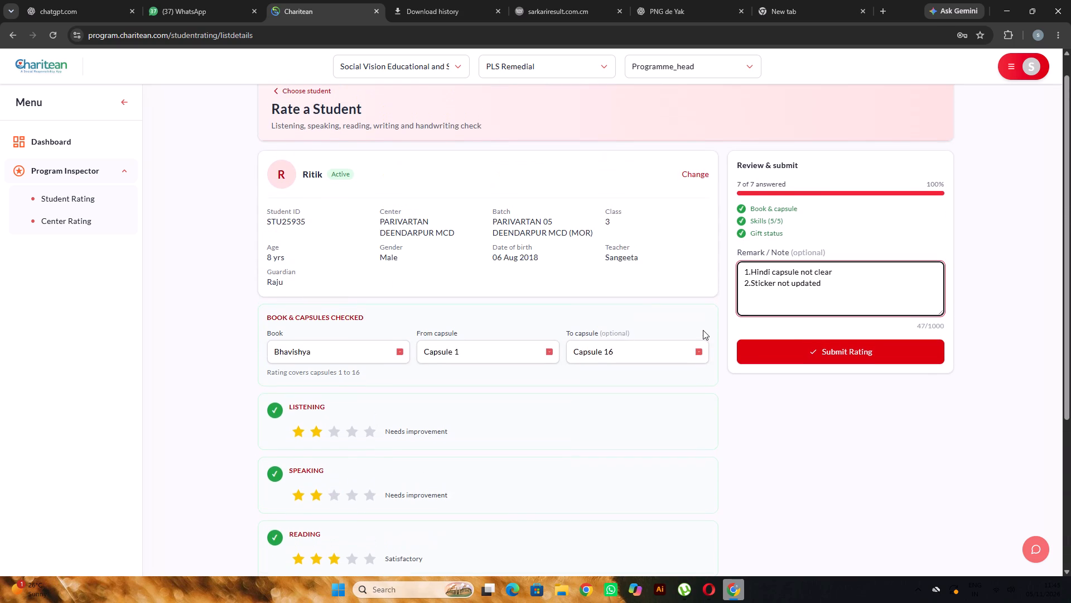
scroll(690, 310, "down", 1)
scroll(690, 310, "up", 3)
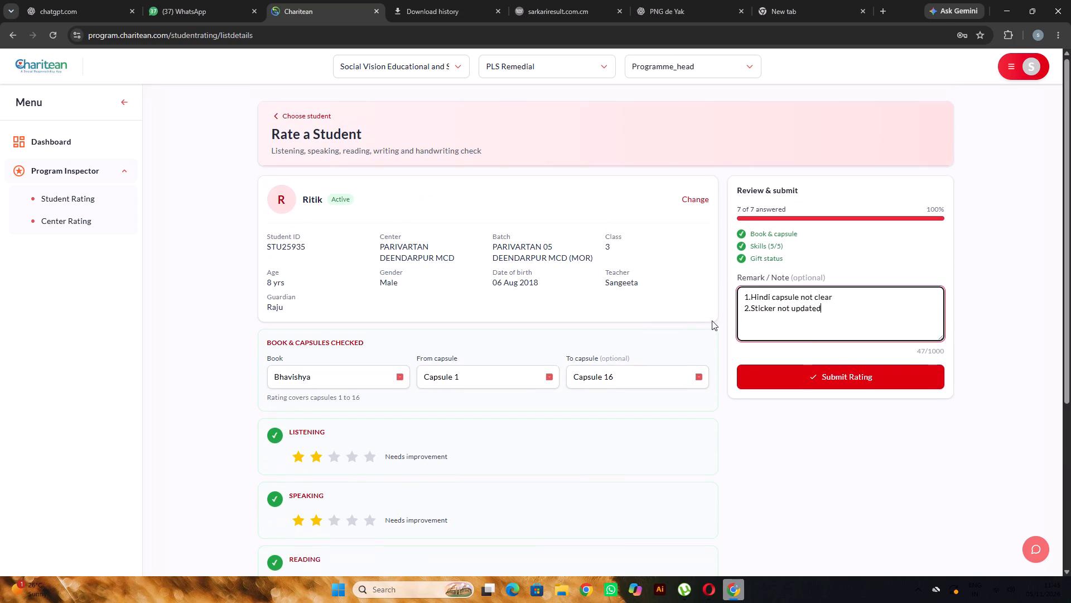
left_click(811, 376)
Search the batch's students for "rit".
scroll(723, 299, "down", 1)
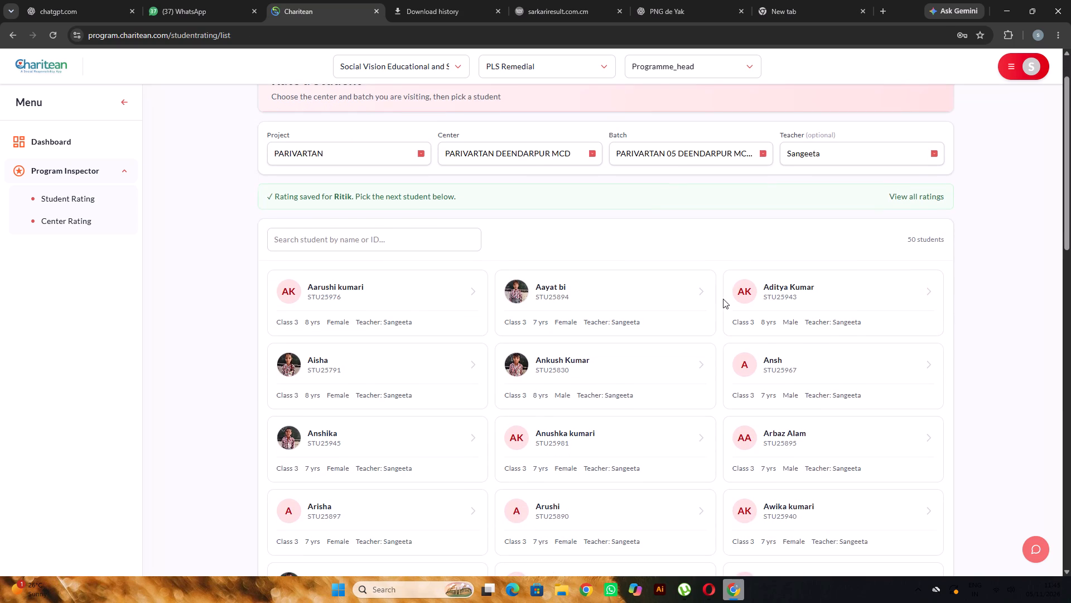
left_click(376, 241)
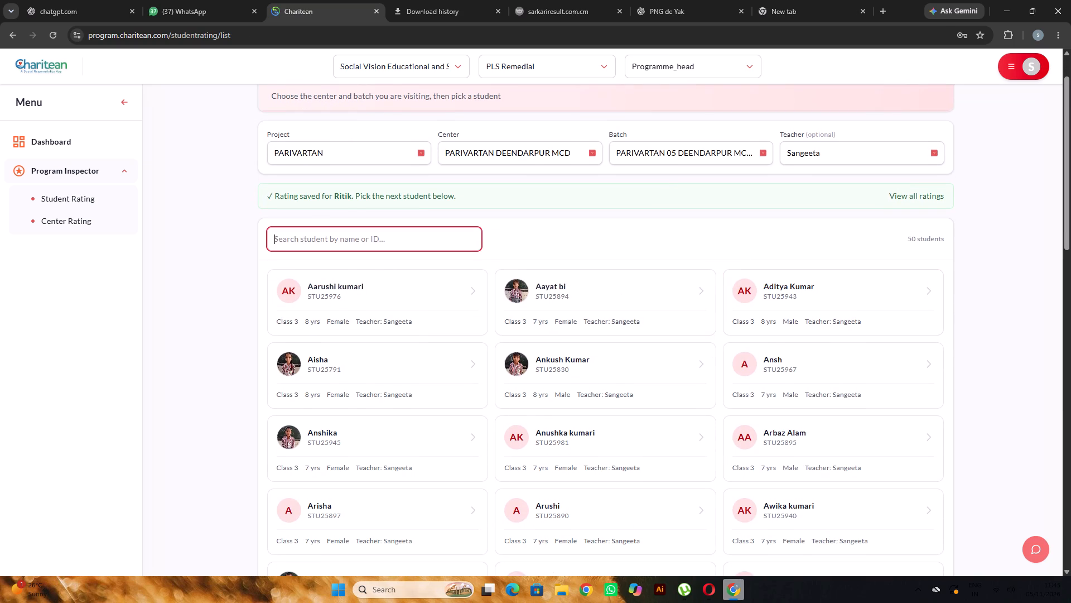
type("ri")
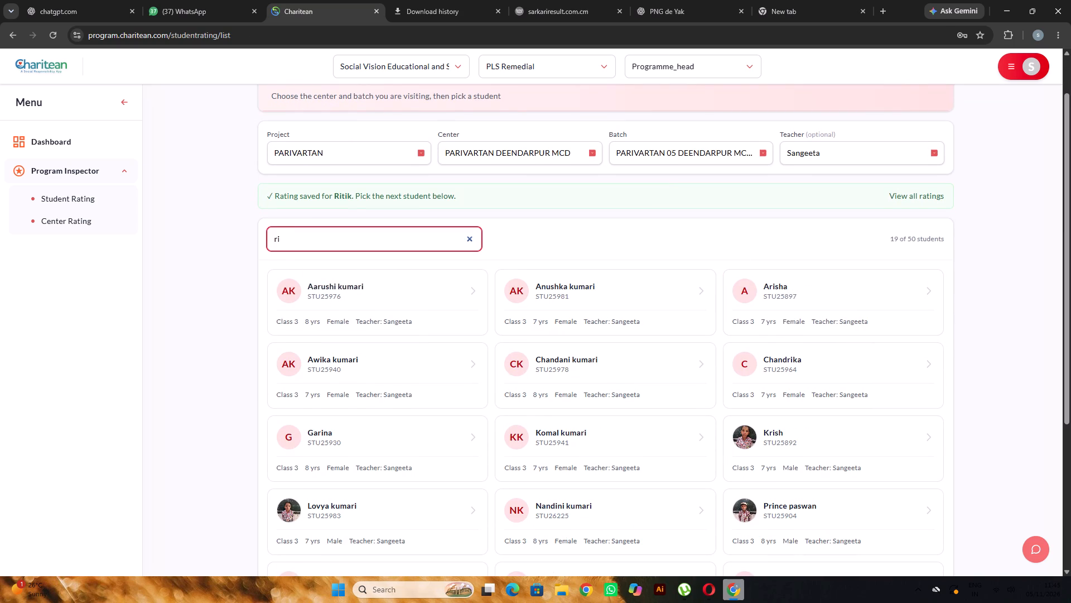
key("t")
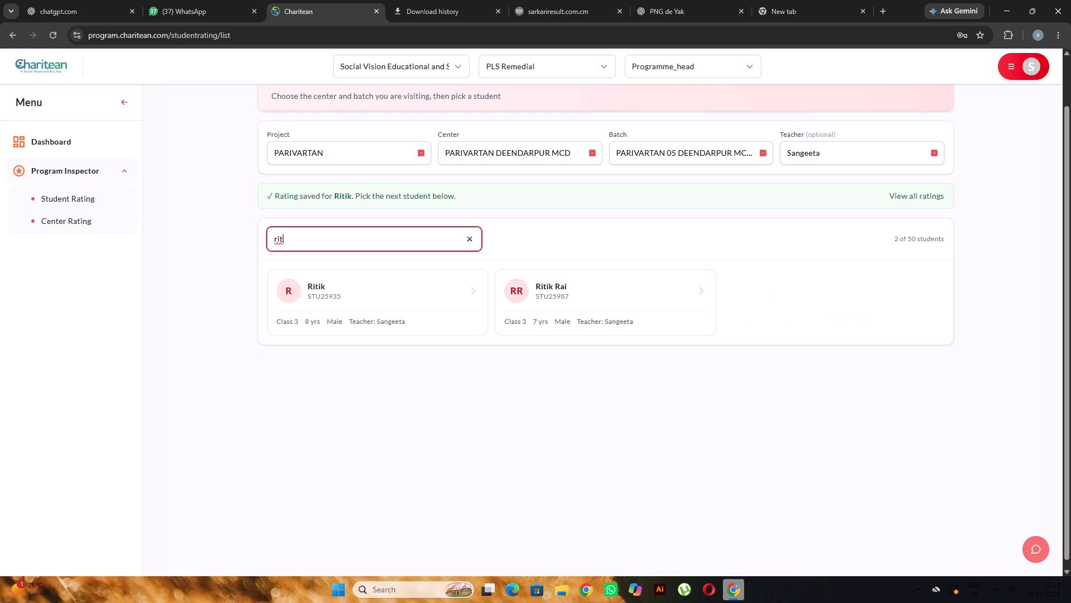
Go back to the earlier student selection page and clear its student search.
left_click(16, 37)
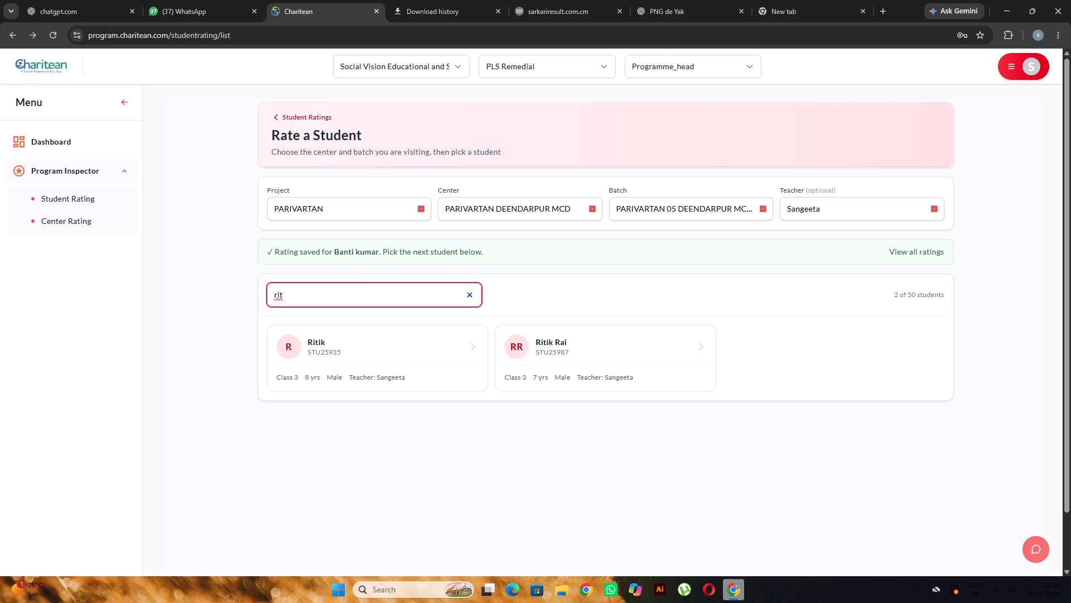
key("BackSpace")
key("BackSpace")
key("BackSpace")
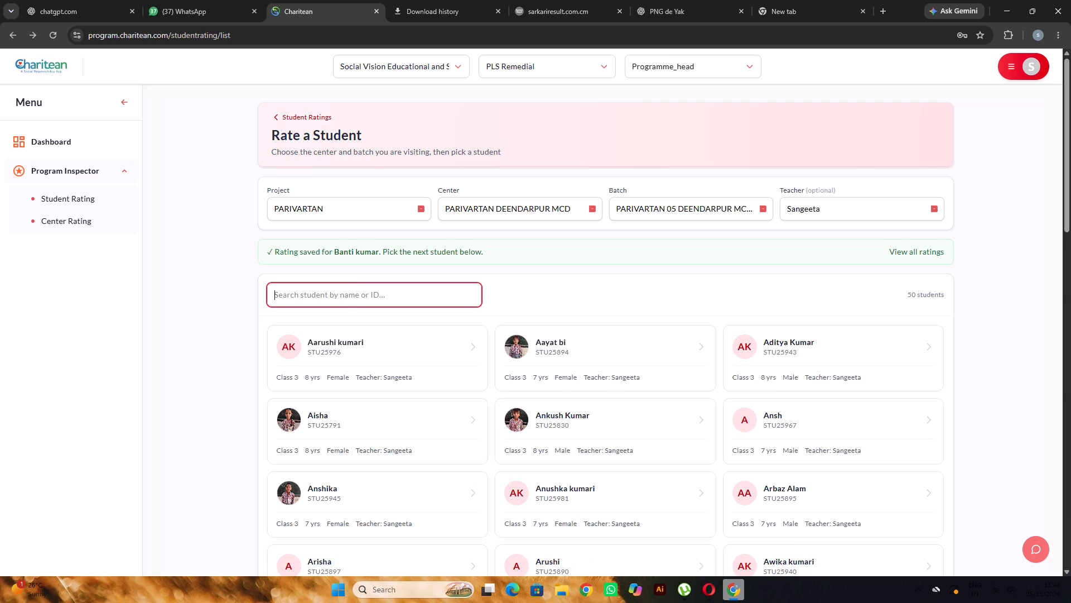
type("depp")
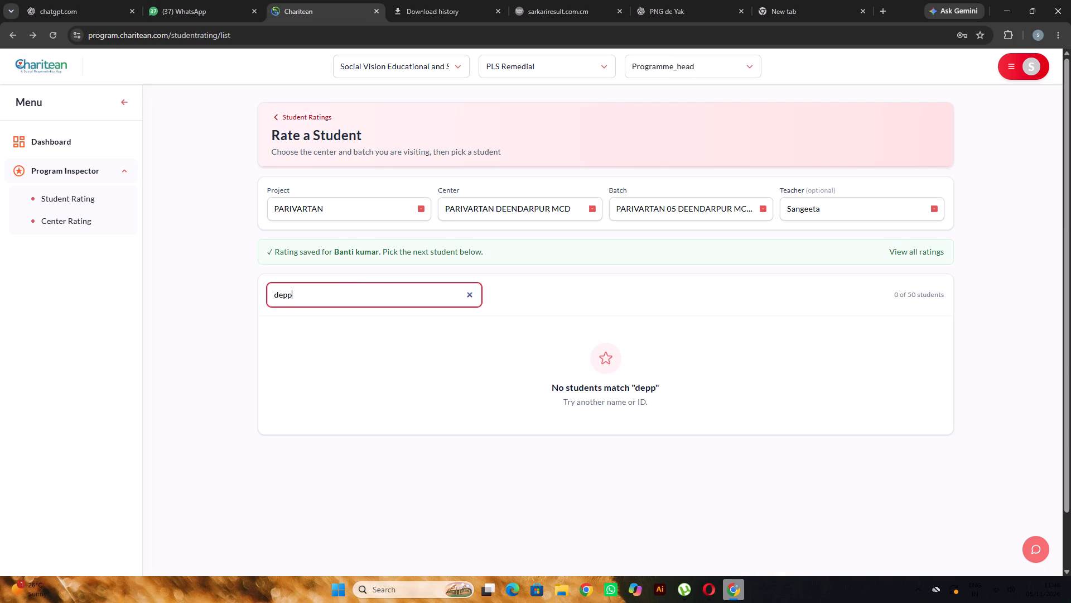
key("BackSpace")
key("a")
key("BackSpace")
key("BackSpace")
key("BackSpace")
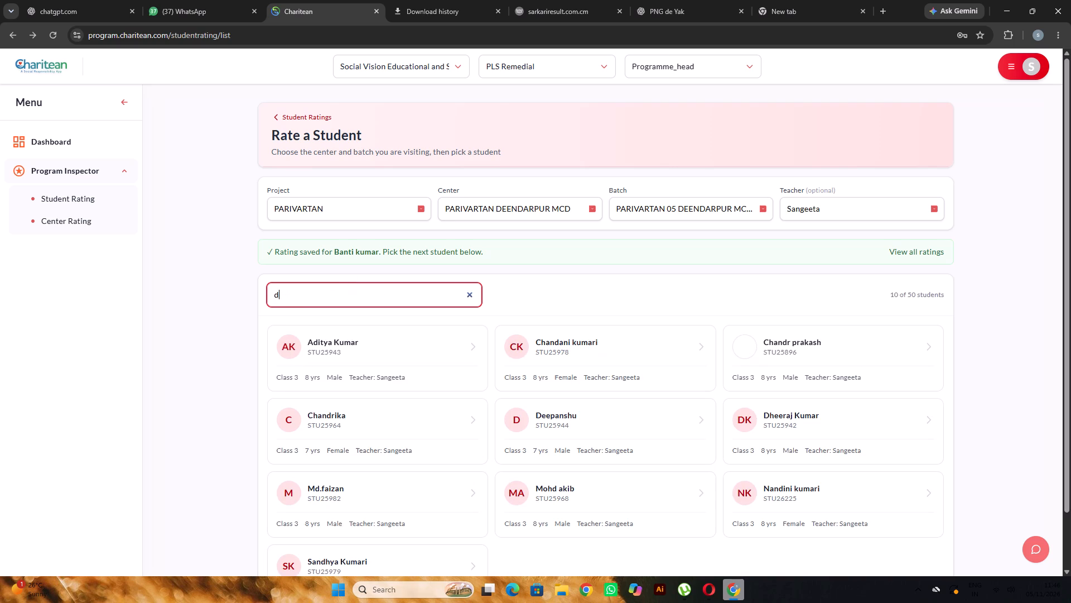
key("e")
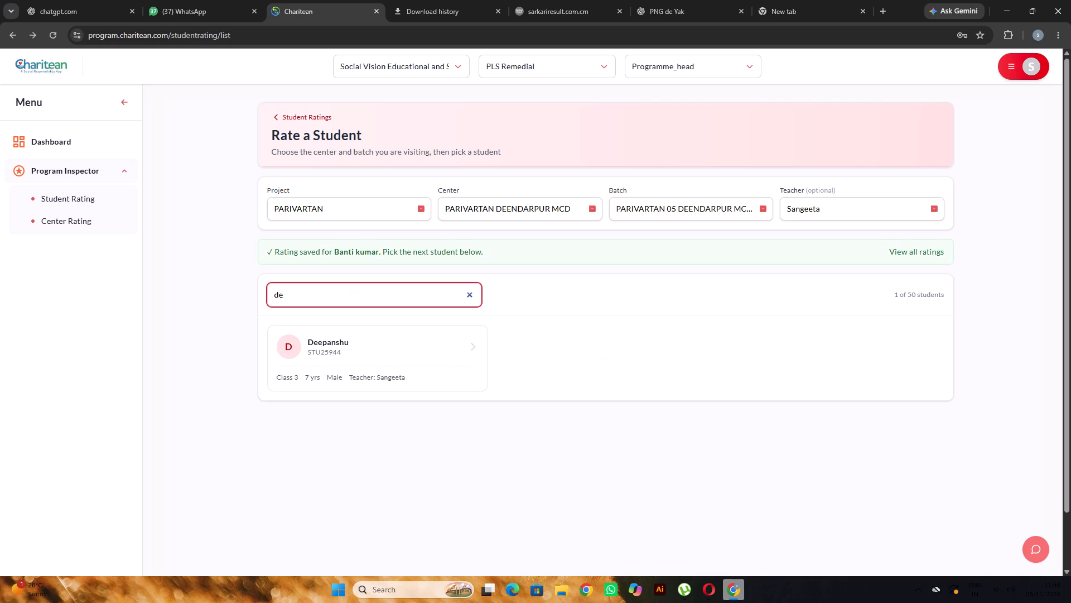
left_click(351, 367)
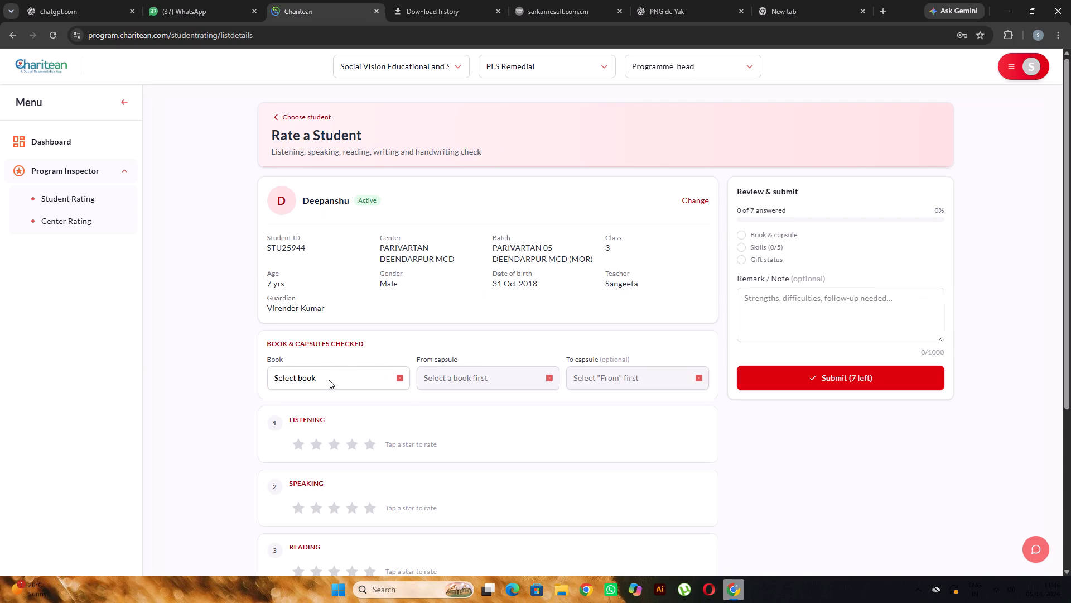
Set the checked book to AADHAR PART -1, covering Capsule 1 to Capsule 31.
left_click(329, 380)
left_click(334, 415)
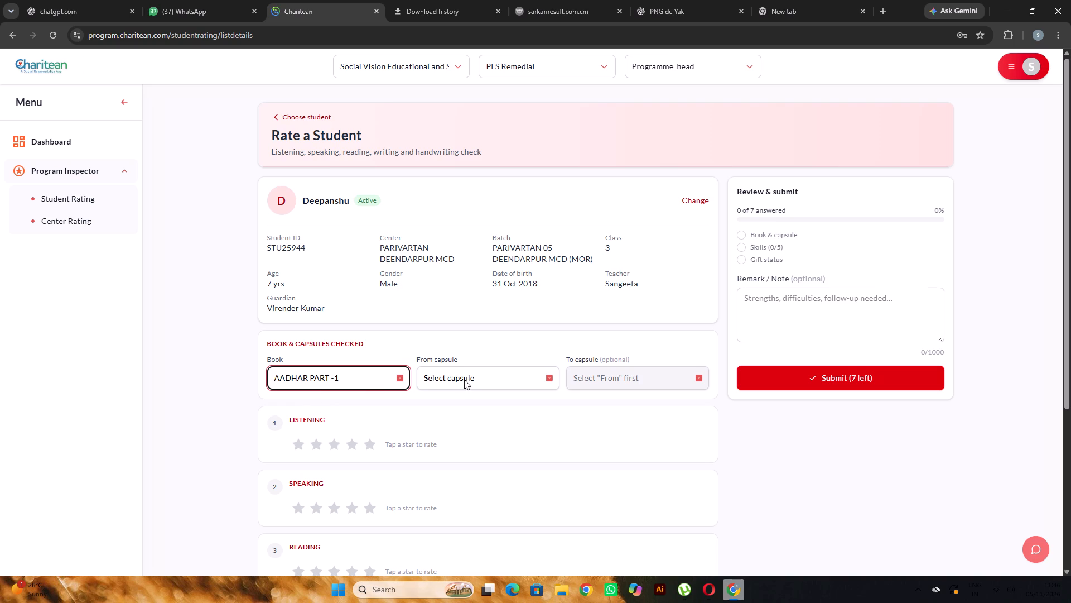
left_click(320, 382)
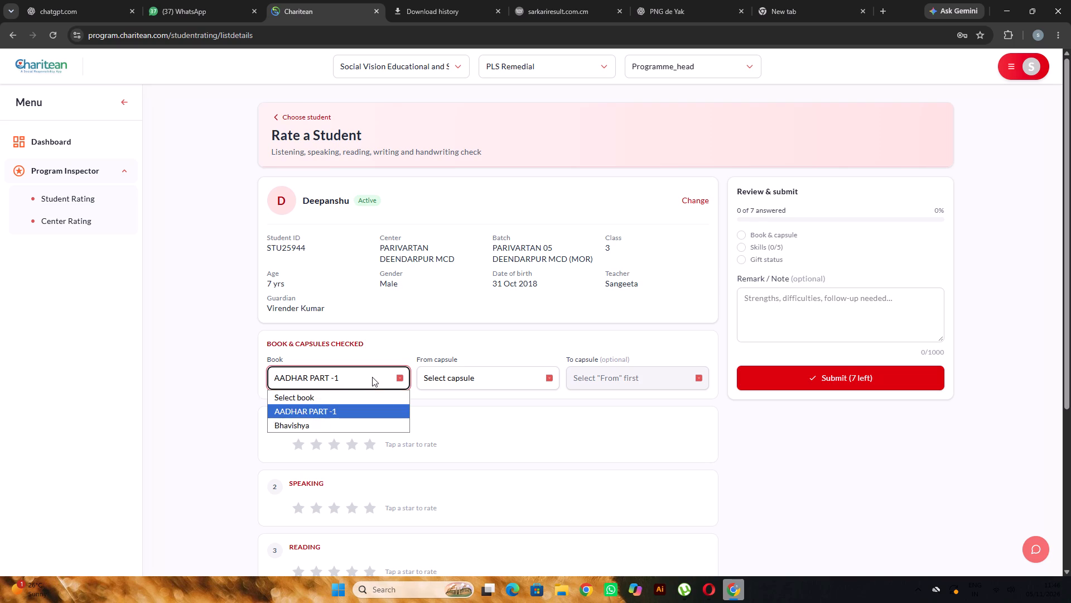
left_click(485, 375)
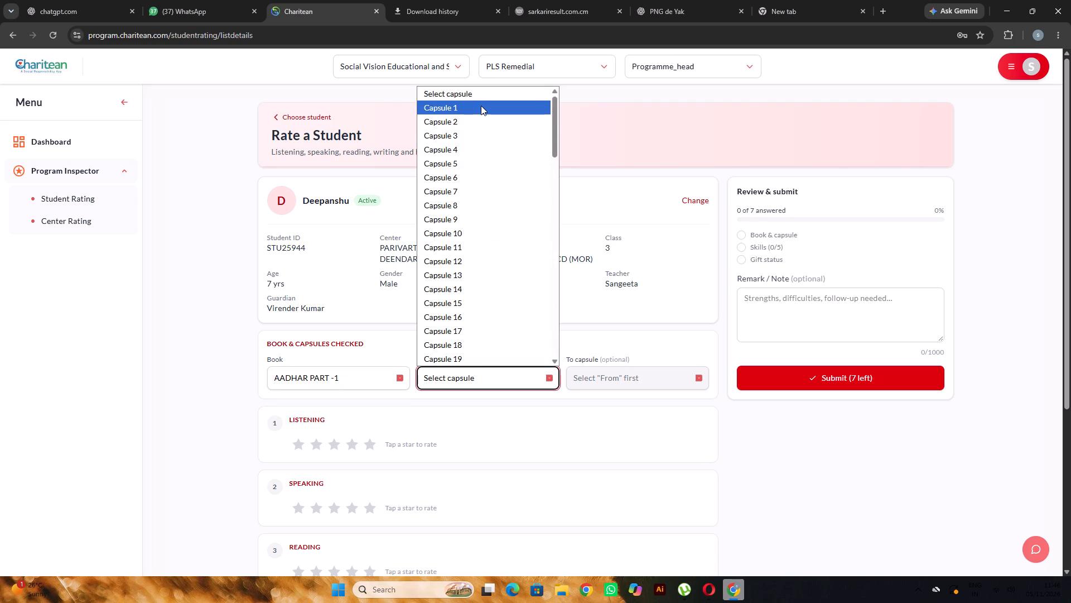
left_click(481, 106)
left_click(635, 379)
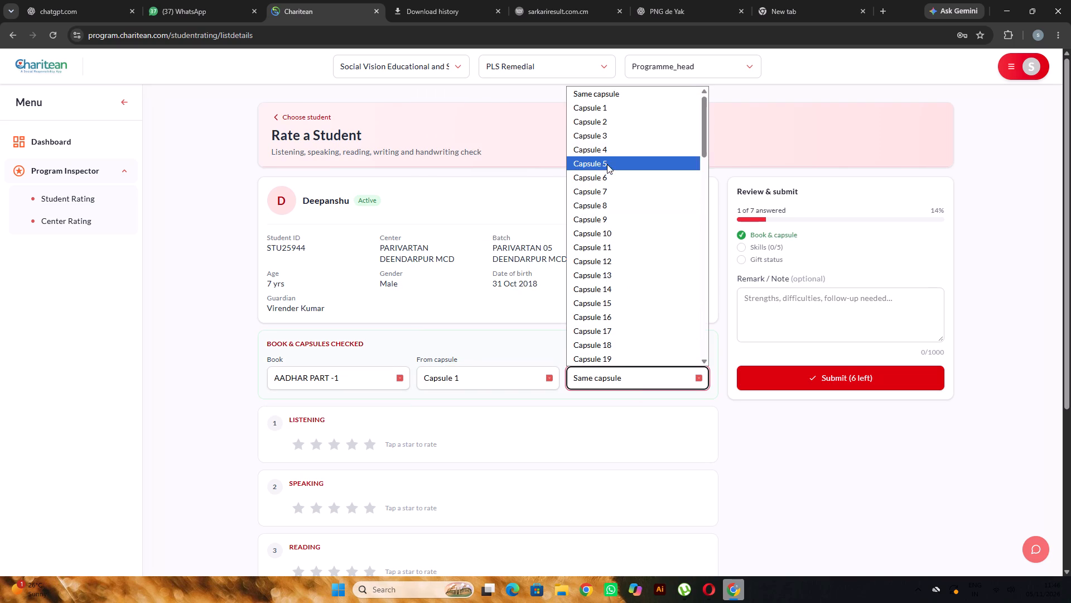
scroll(607, 256, "down", 7)
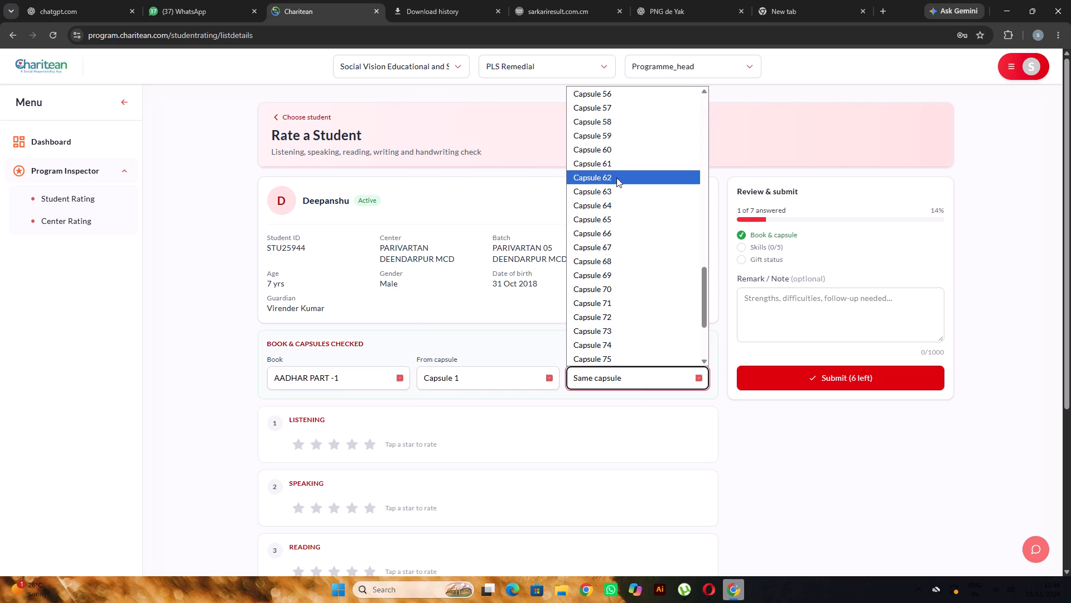
scroll(613, 134, "up", 3)
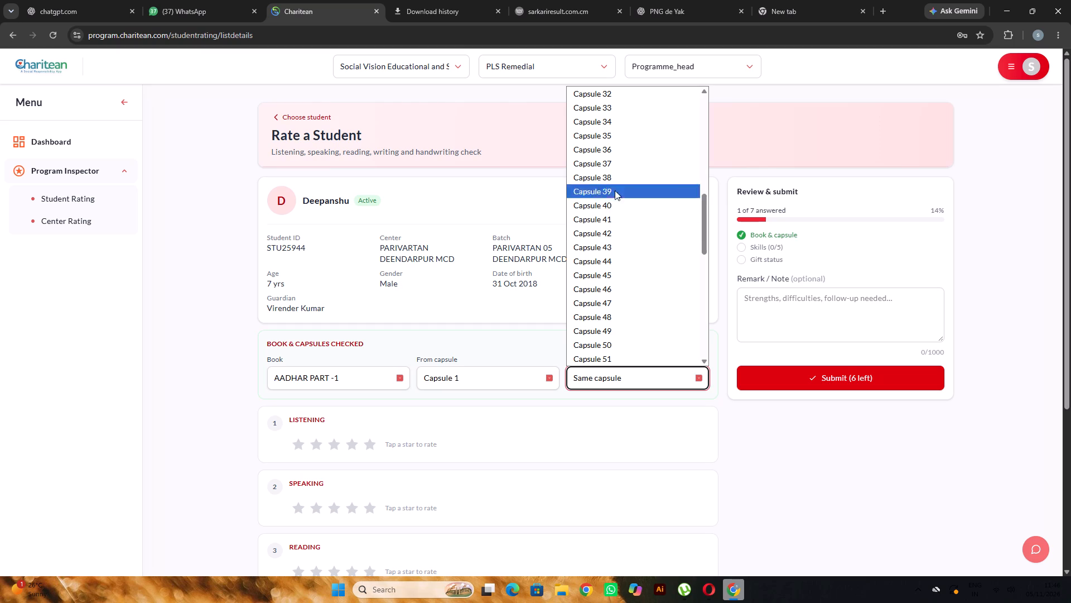
scroll(619, 125, "up", 1)
left_click(620, 192)
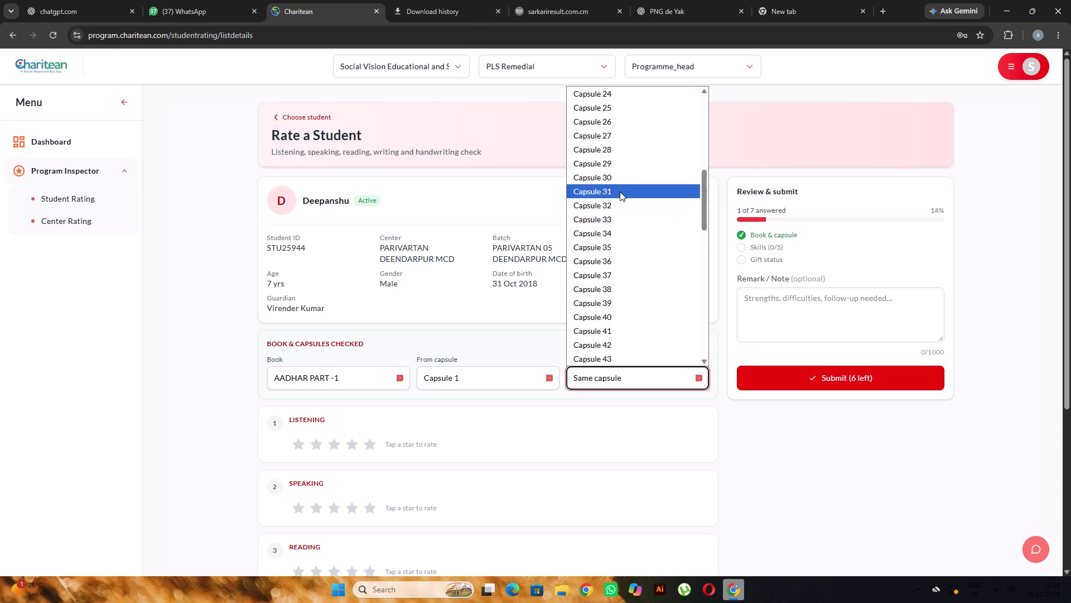
Rate listening, speaking and reading four stars each, and writing and handwriting two stars each.
scroll(568, 238, "down", 4)
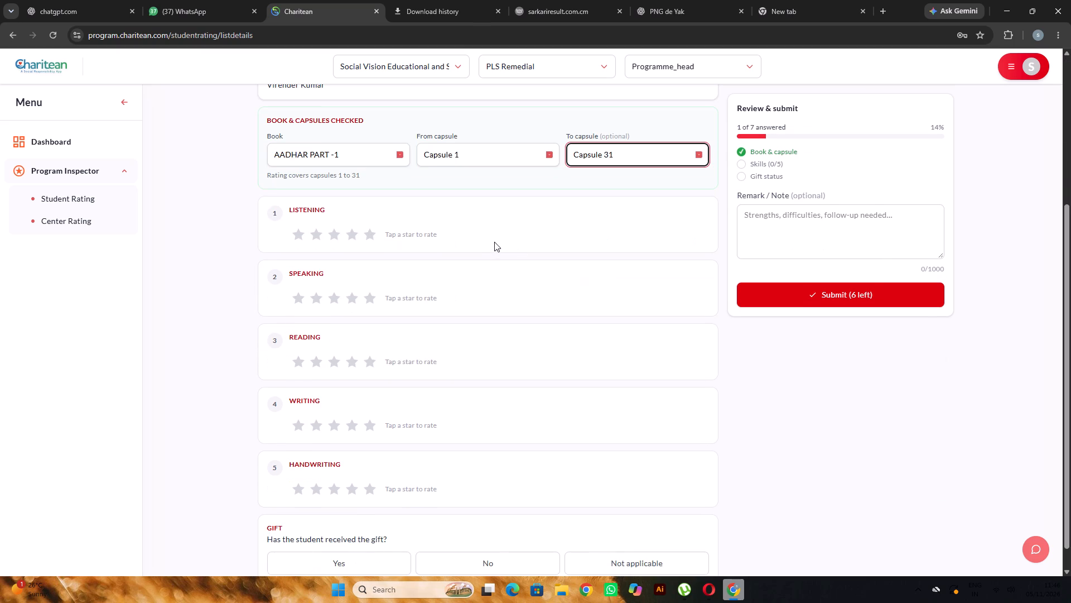
left_click(349, 236)
scroll(363, 227, "down", 3)
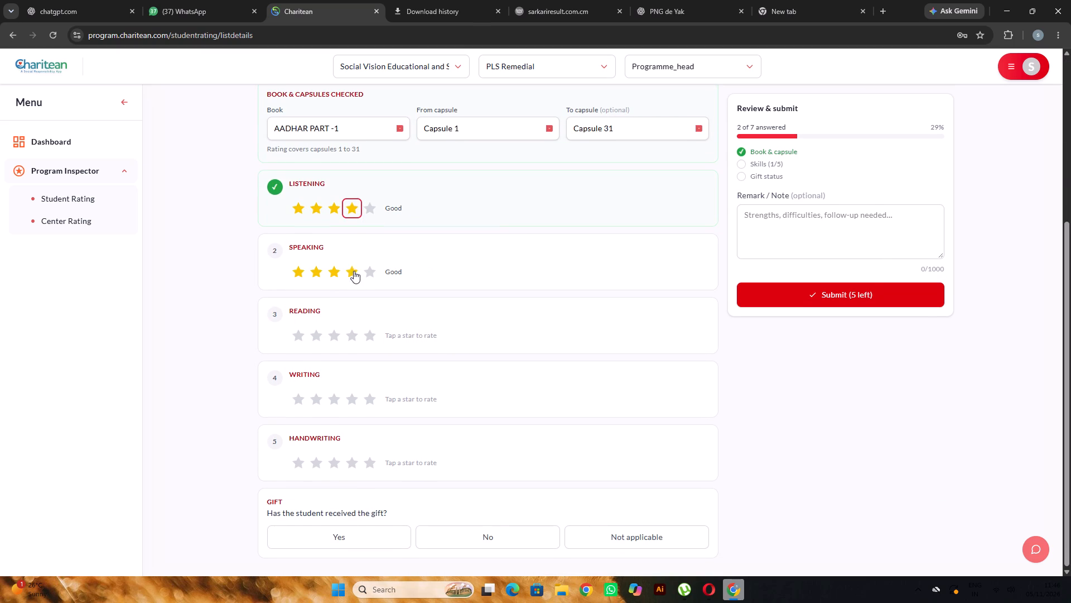
left_click(353, 272)
left_click(349, 338)
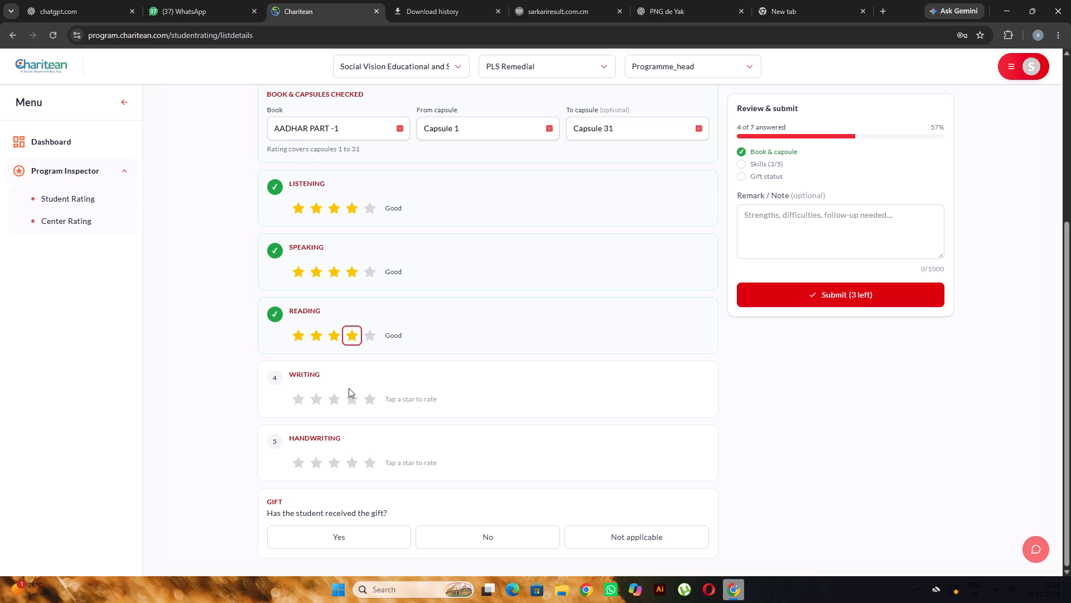
left_click(318, 400)
left_click(317, 462)
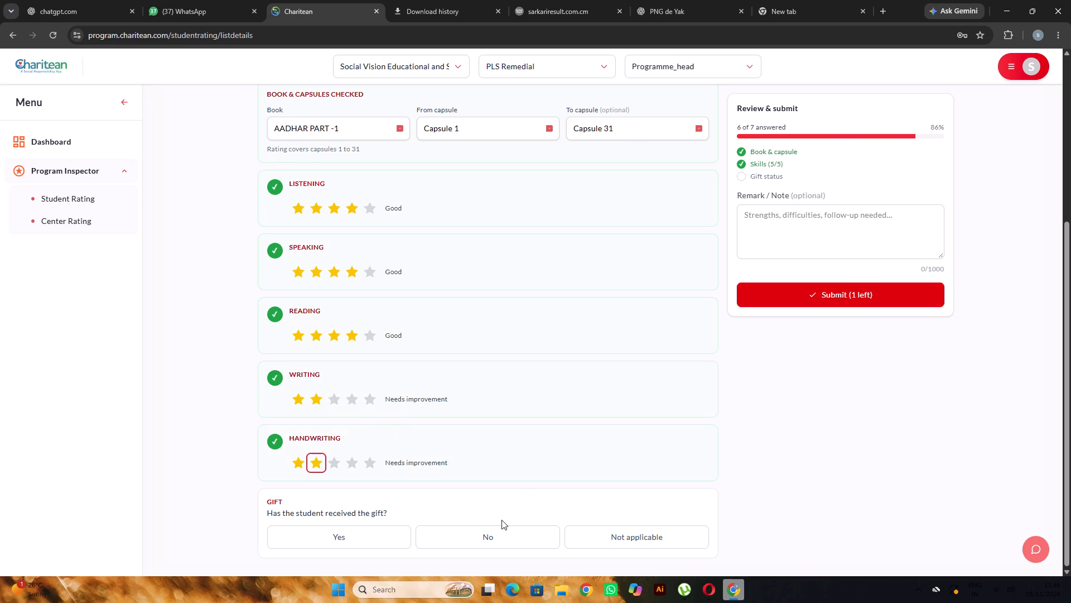
Mark the gift as received with Yes and submit the student's rating.
left_click(387, 542)
left_click(844, 295)
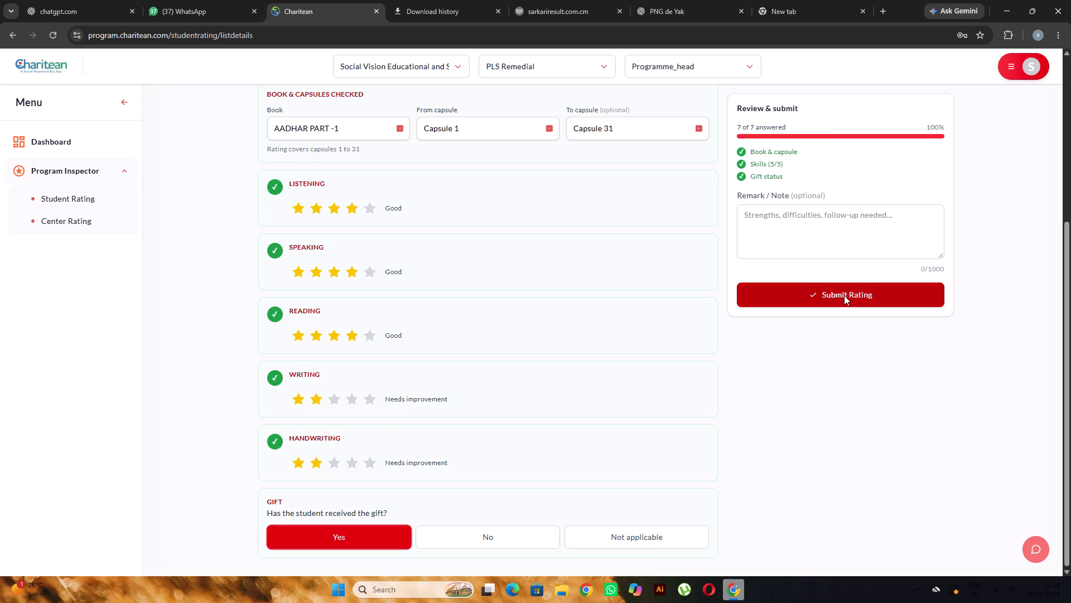
scroll(570, 353, "up", 13)
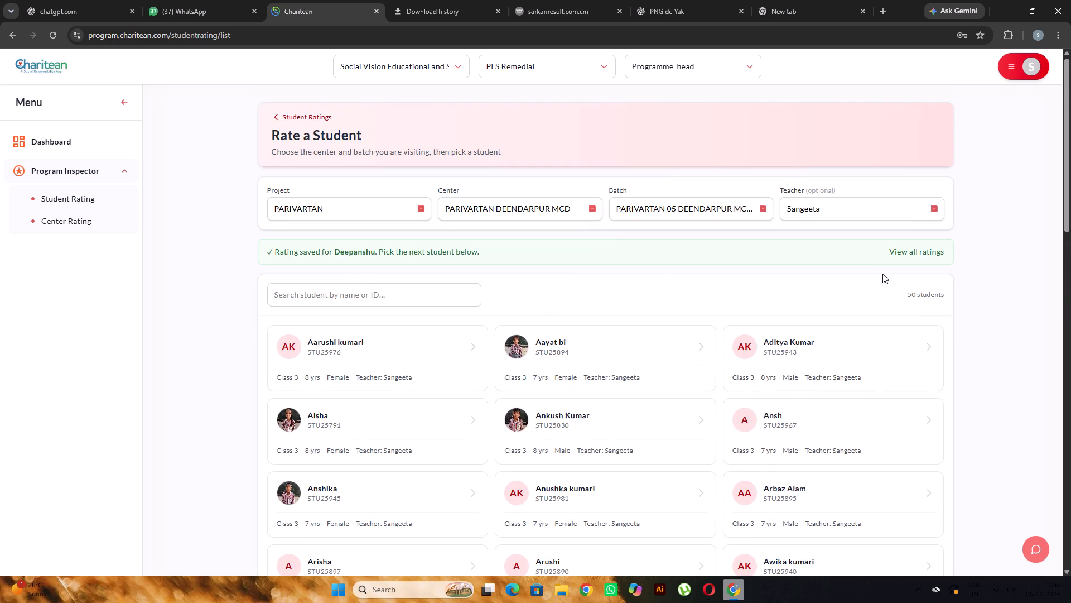
View all submitted student ratings and check their capsules, skill scores and gift status.
left_click(892, 247)
scroll(650, 251, "down", 1)
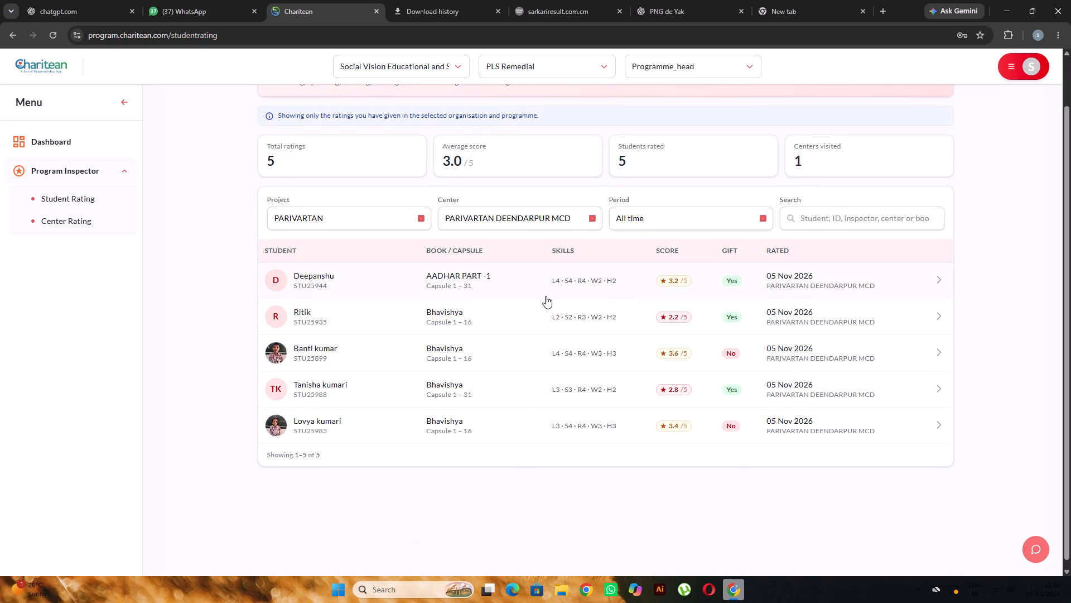
scroll(545, 295, "up", 3)
scroll(15, 107, "up", 2)
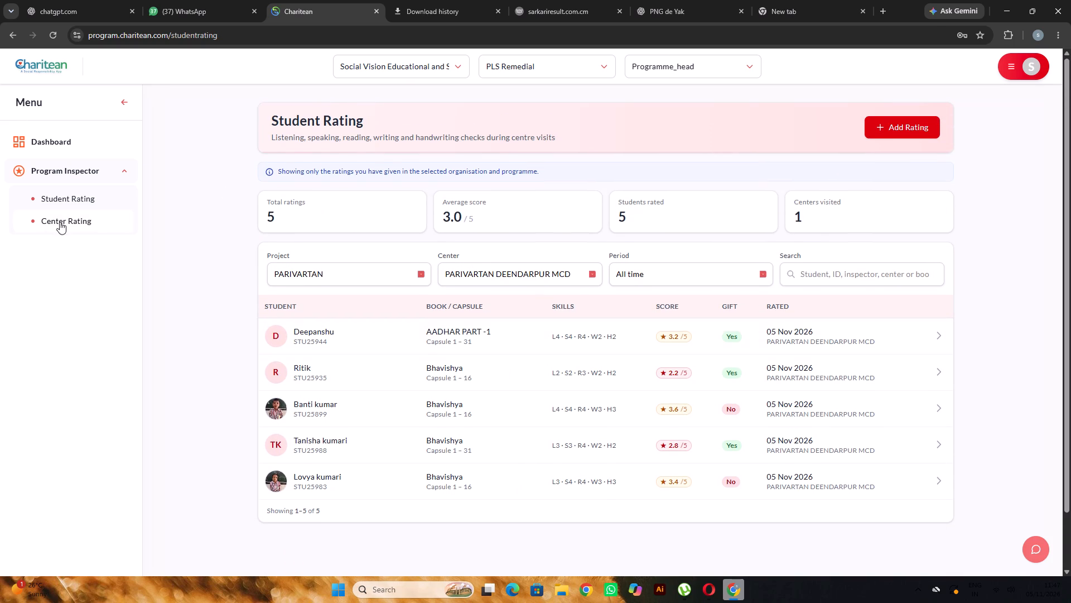
Open the center ratings and filter them by project PARIVARTAN and center PARIVARTAN DEENDARPUR MCD.
left_click(60, 222)
left_click(325, 272)
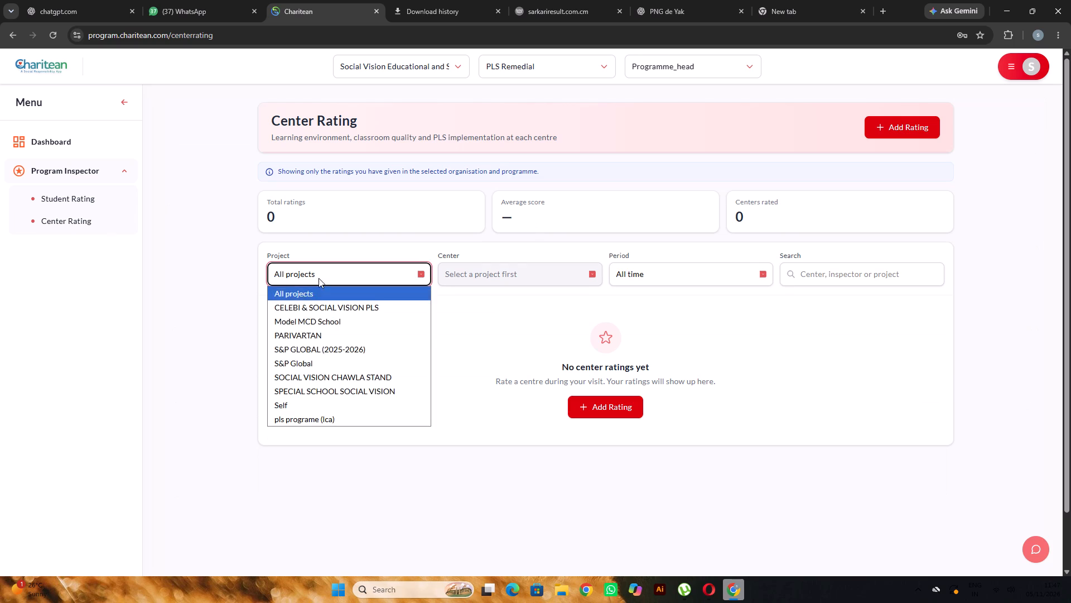
left_click(311, 341)
left_click(538, 279)
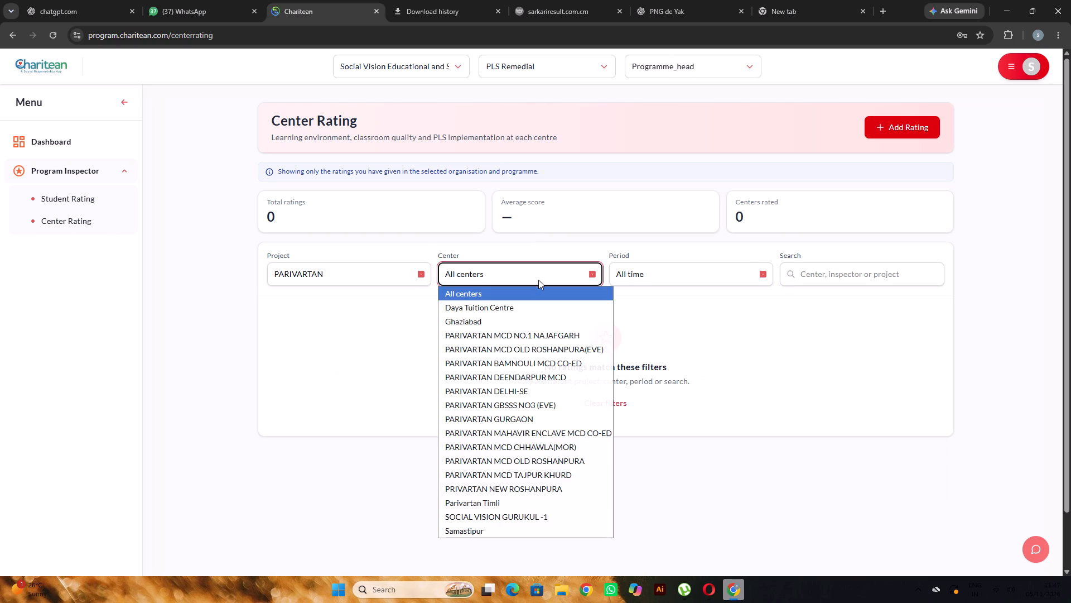
left_click(506, 381)
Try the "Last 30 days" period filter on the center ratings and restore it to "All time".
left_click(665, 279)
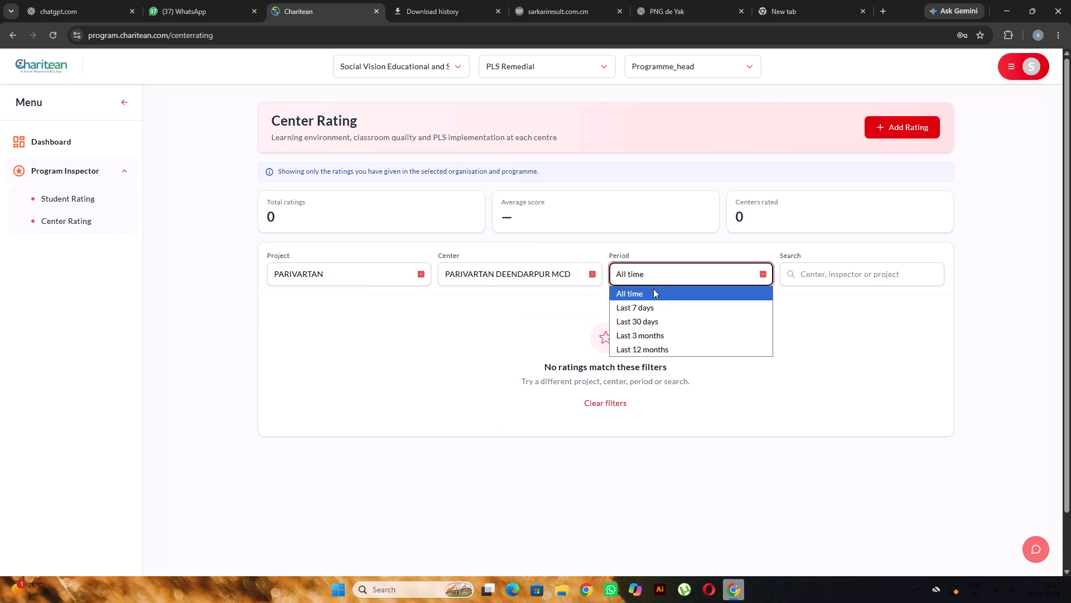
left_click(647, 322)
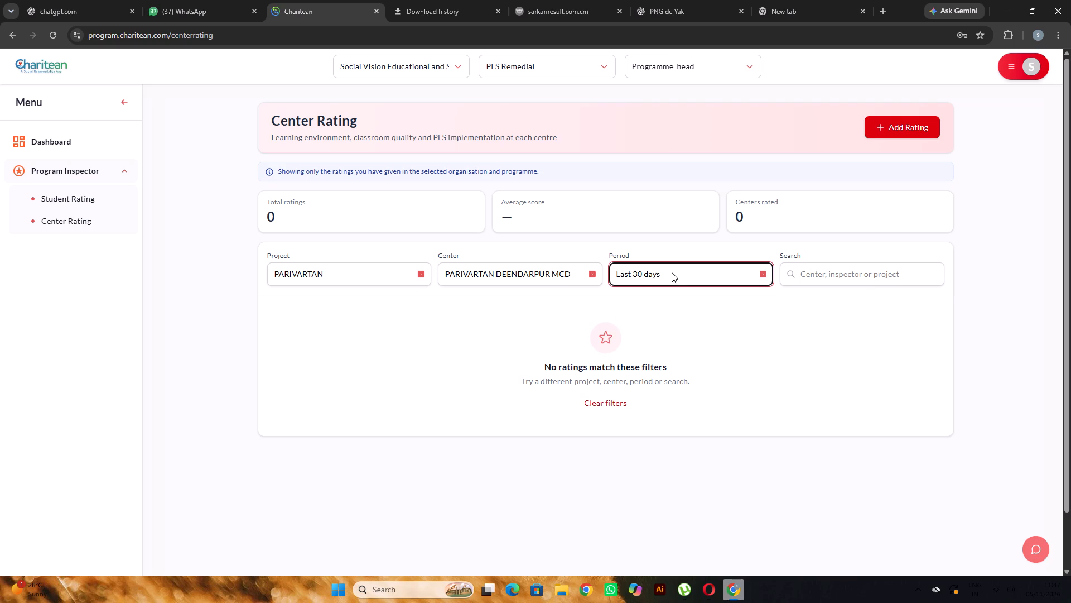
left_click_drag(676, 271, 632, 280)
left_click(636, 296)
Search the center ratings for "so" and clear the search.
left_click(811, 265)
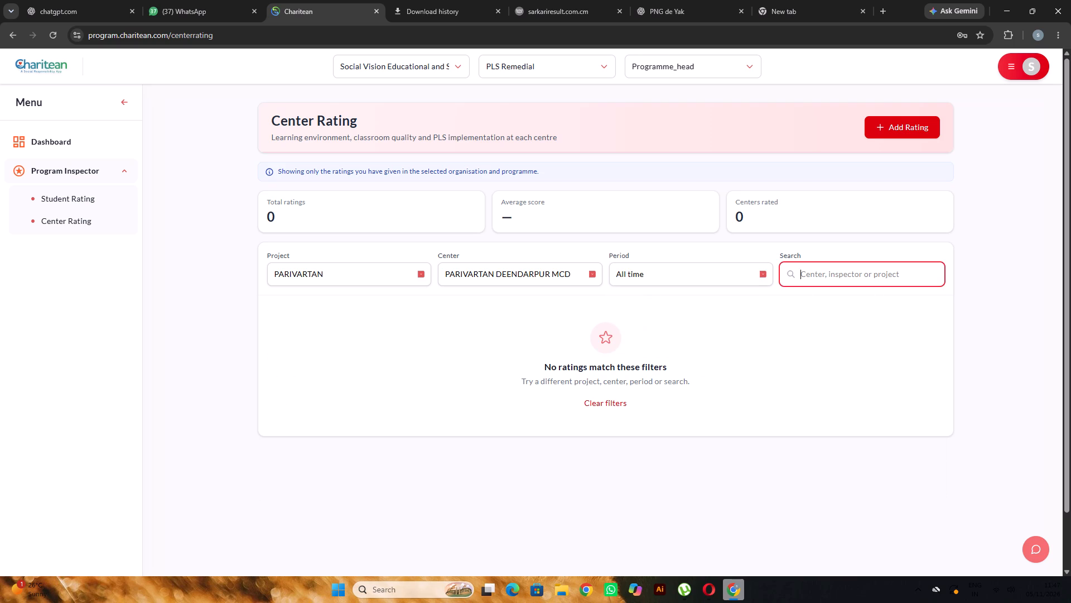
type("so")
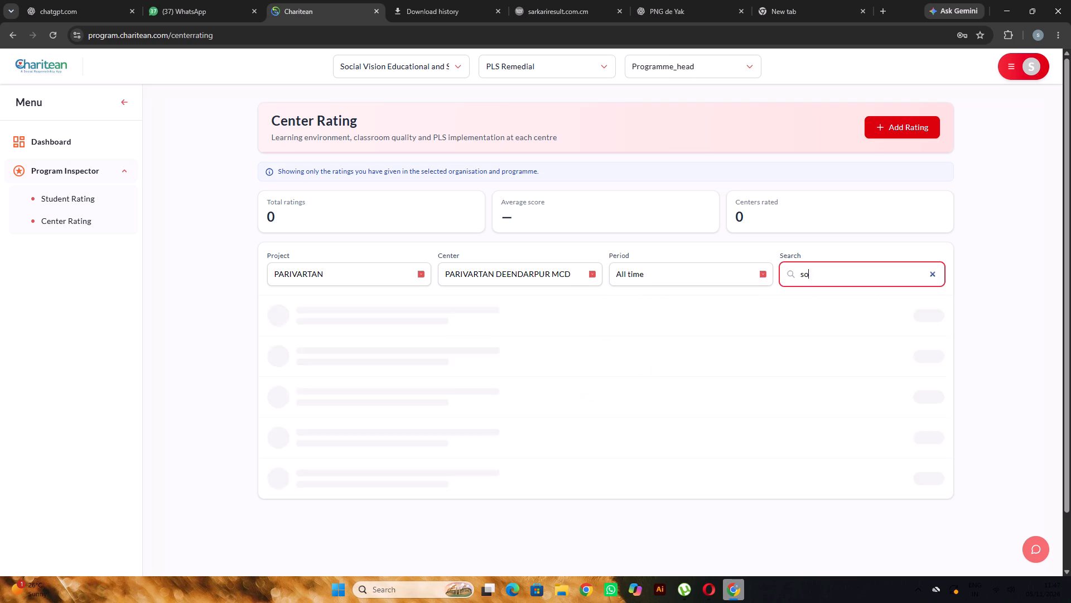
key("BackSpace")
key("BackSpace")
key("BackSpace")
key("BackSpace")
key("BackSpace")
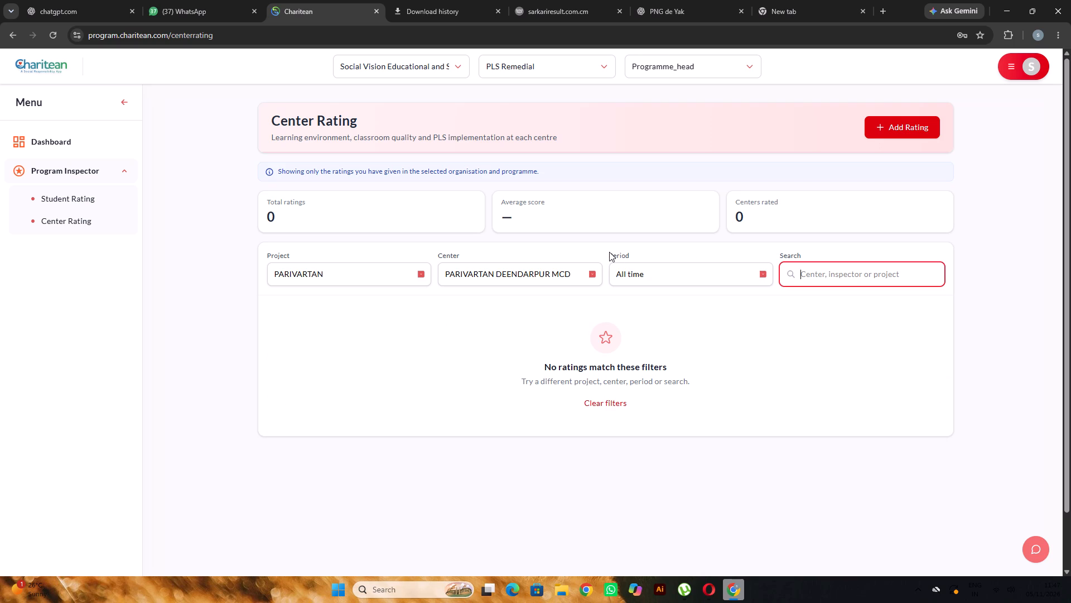
Start a new center rating for project PARIVARTAN and center PARIVARTAN DEENDARPUR MCD.
left_click(877, 122)
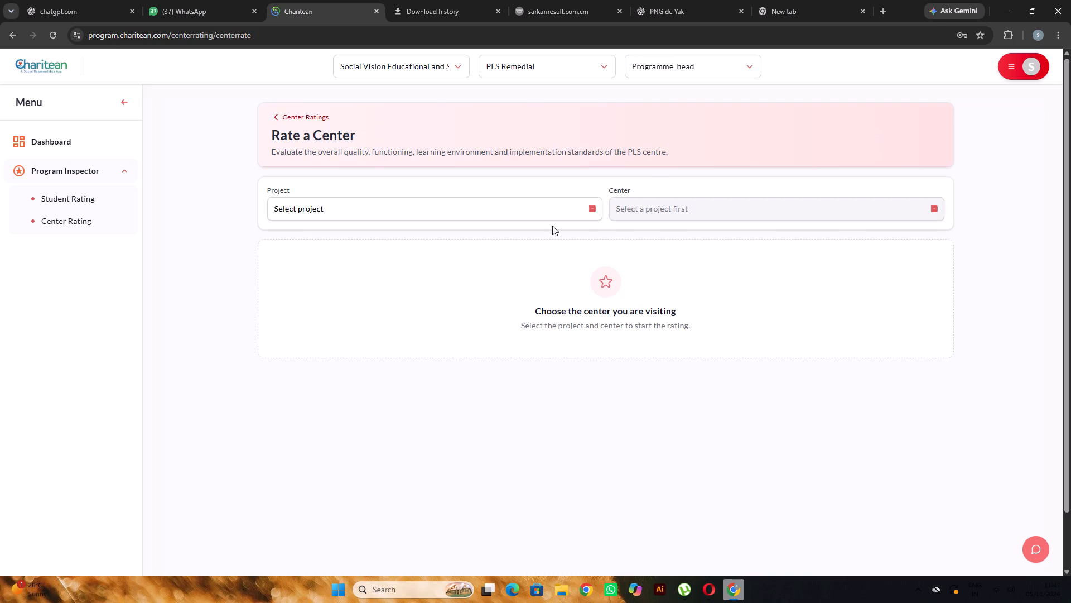
left_click(384, 213)
left_click(376, 271)
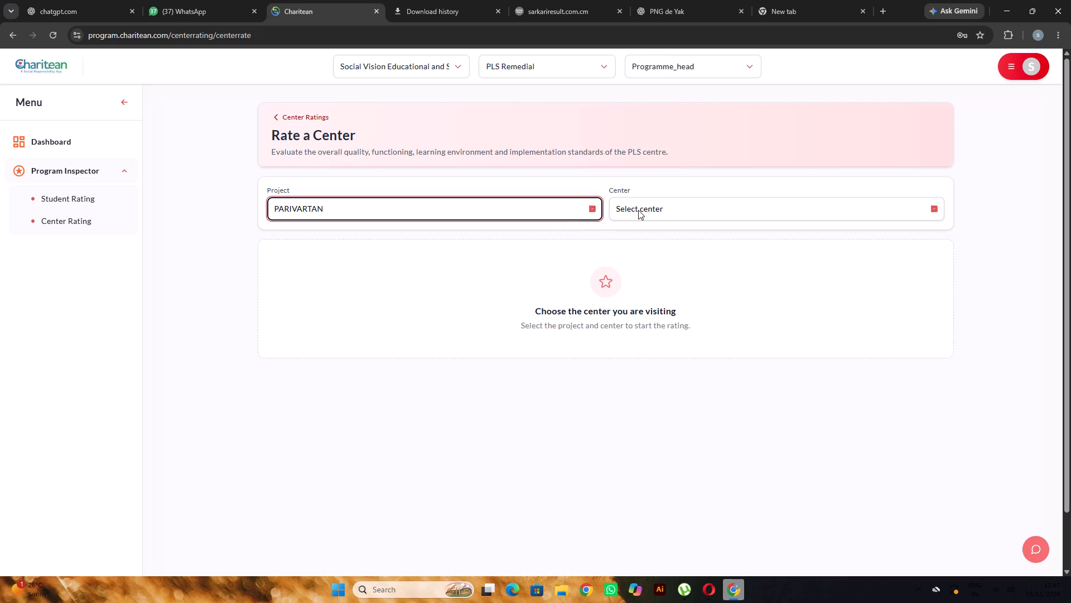
left_click(638, 209)
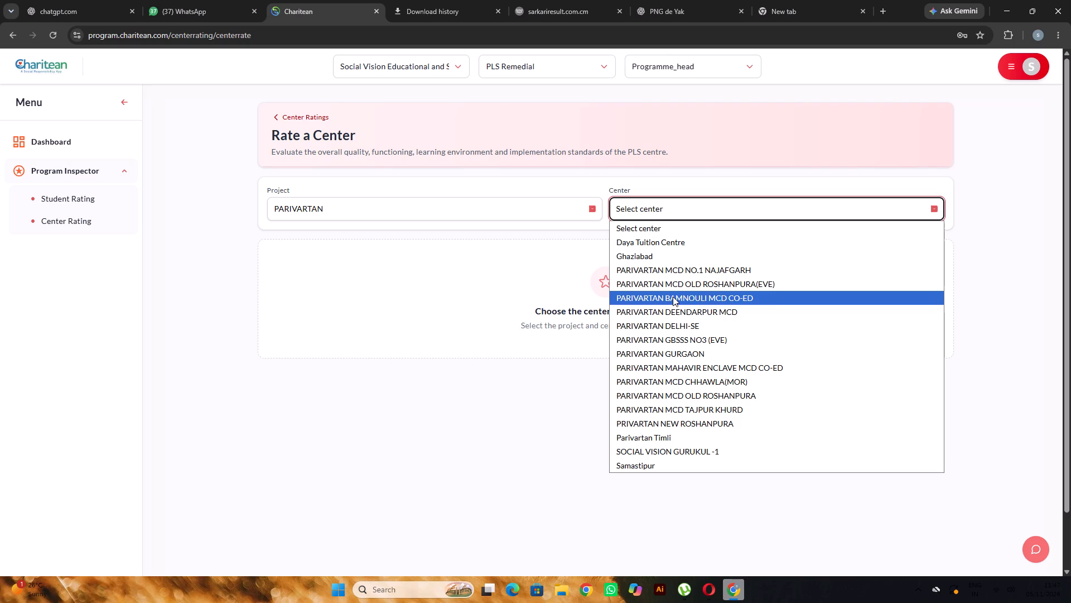
left_click(677, 315)
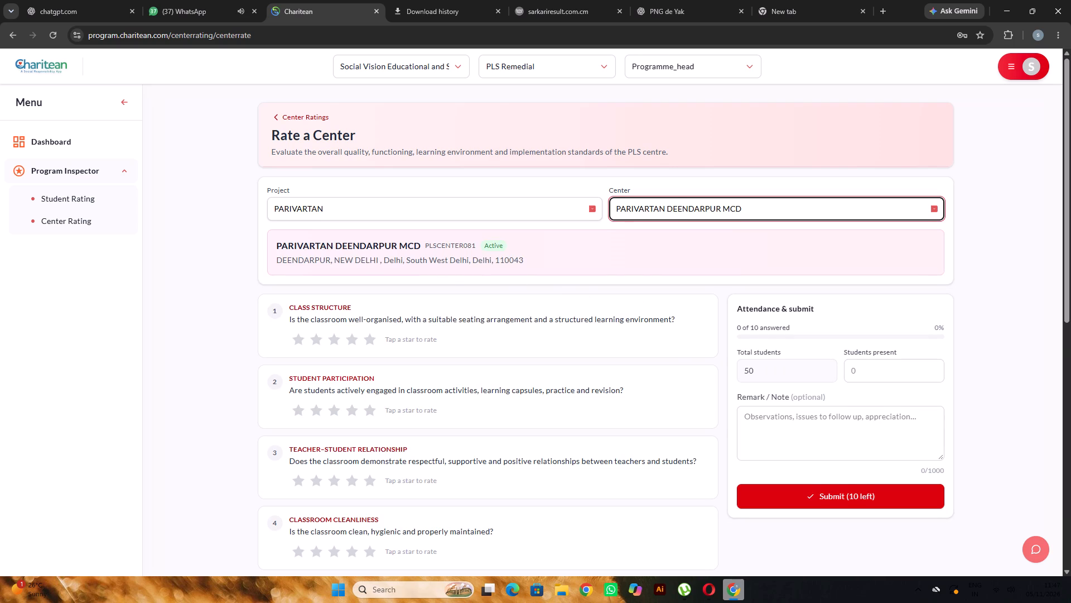
Rate Class Structure and Student Participation 4 stars each, and Teacher–Student Relationship 3 stars.
scroll(452, 256, "down", 1)
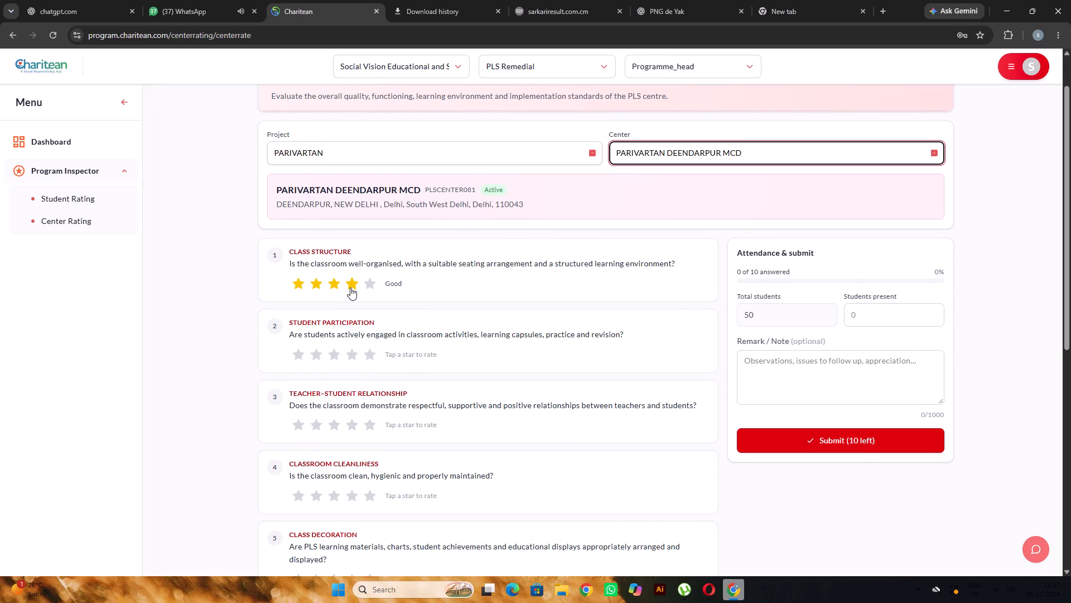
left_click(350, 288)
scroll(350, 288, "down", 2)
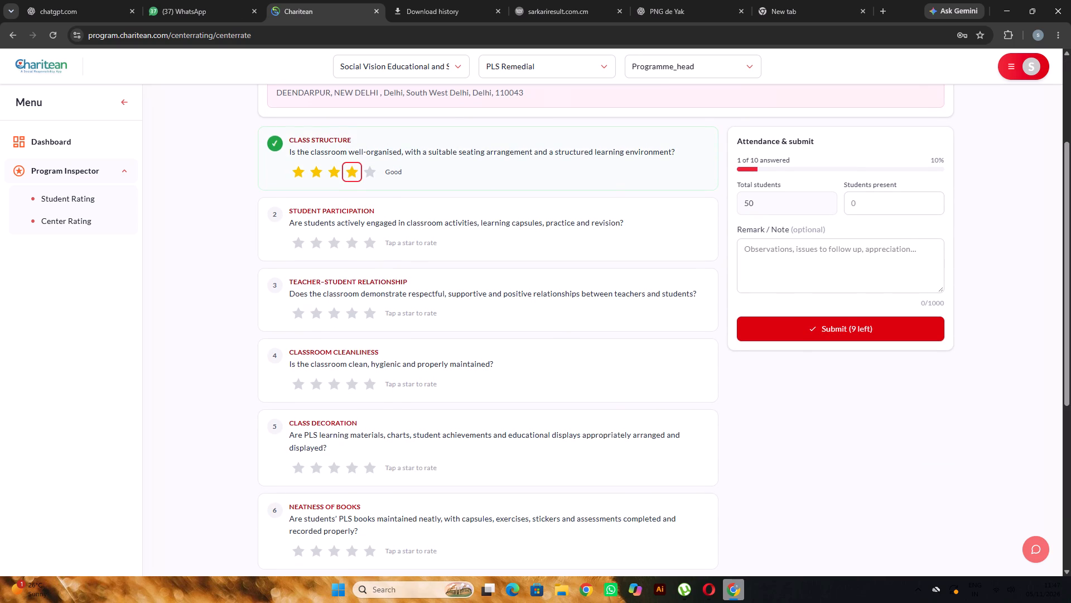
left_click(351, 245)
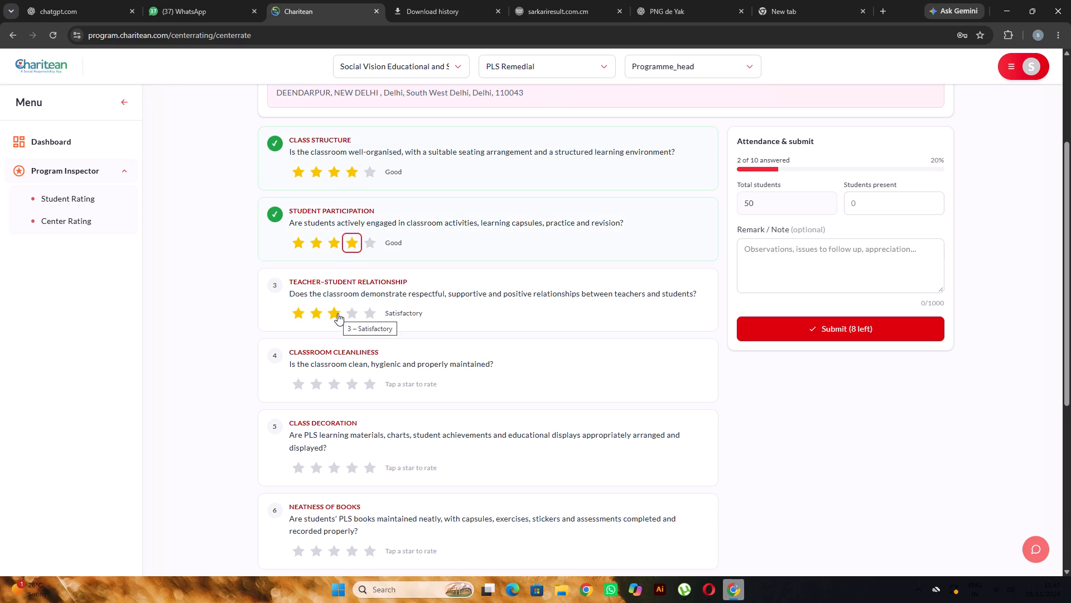
left_click(337, 313)
scroll(339, 313, "down", 1)
left_click(350, 257)
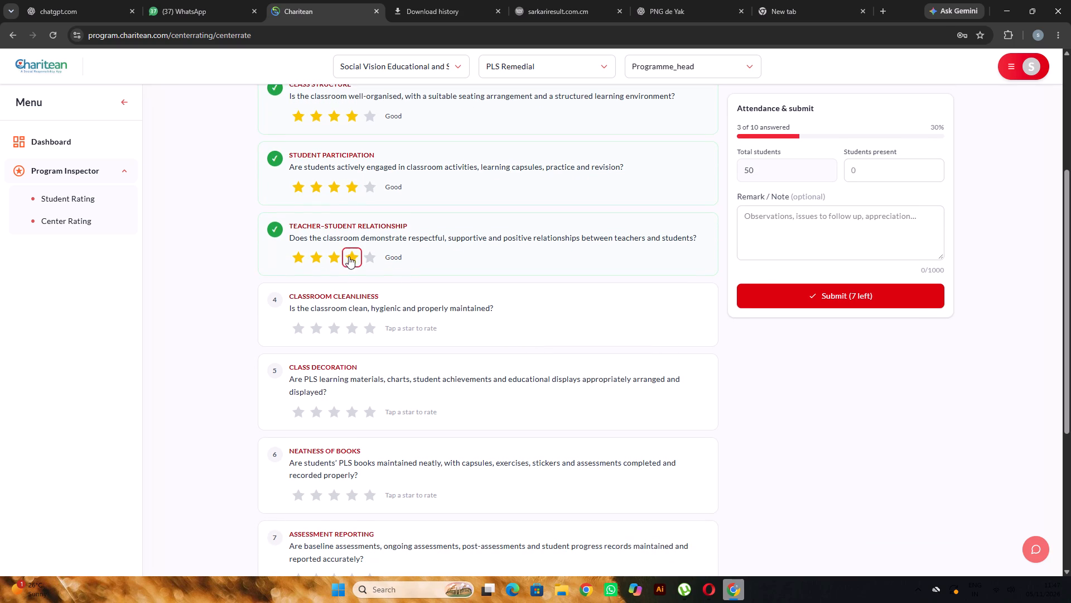
left_click(335, 259)
Rate Classroom Cleanliness 3 stars, Class Decoration 4 stars and Neatness of Books 3 stars.
scroll(359, 310, "down", 1)
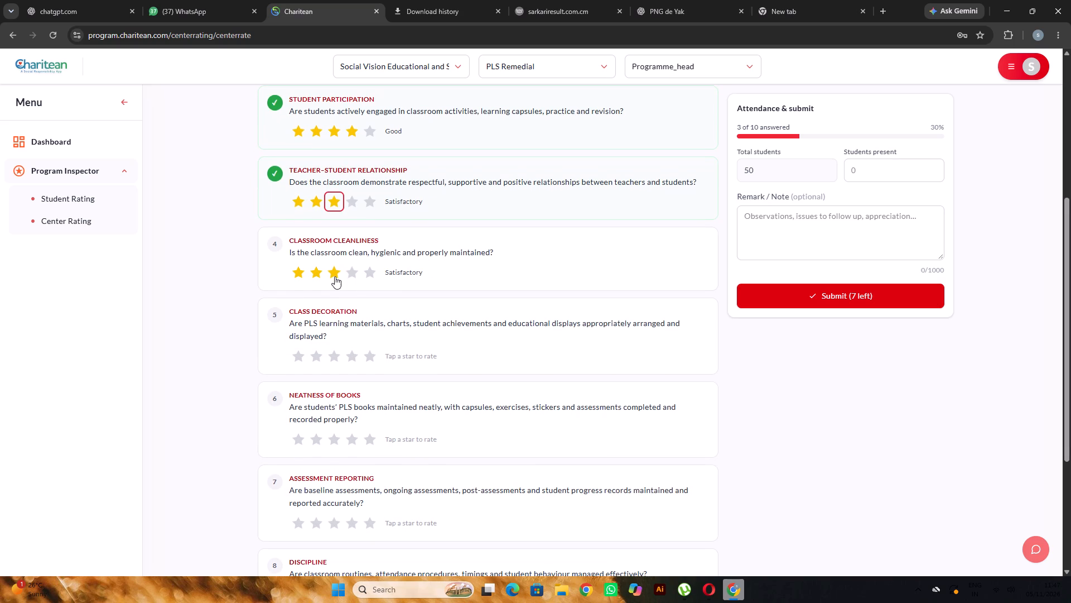
left_click(335, 276)
scroll(346, 295, "down", 2)
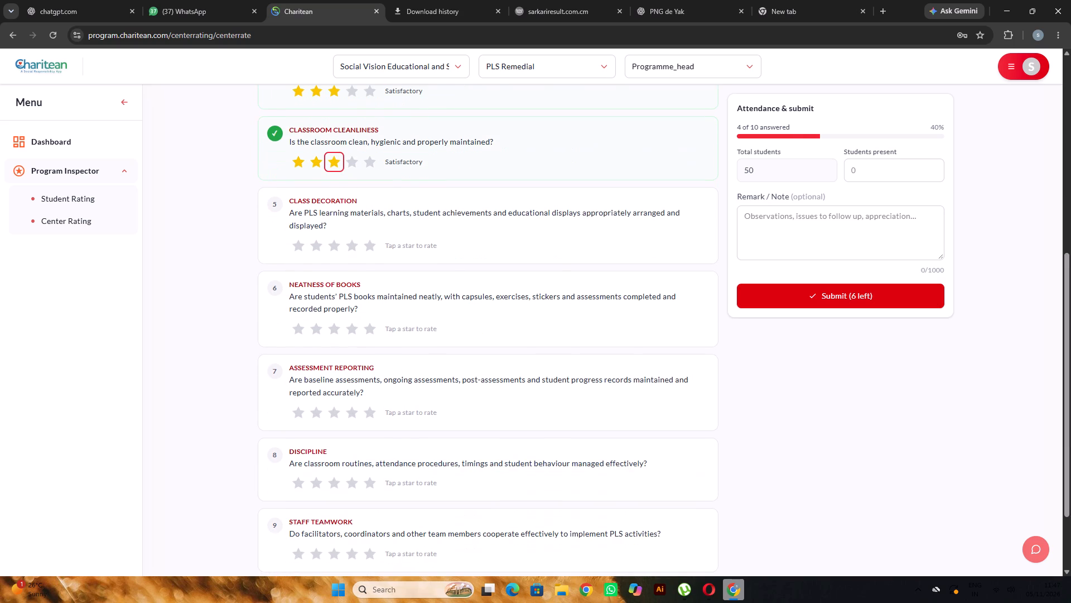
left_click(348, 251)
scroll(345, 281, "down", 1)
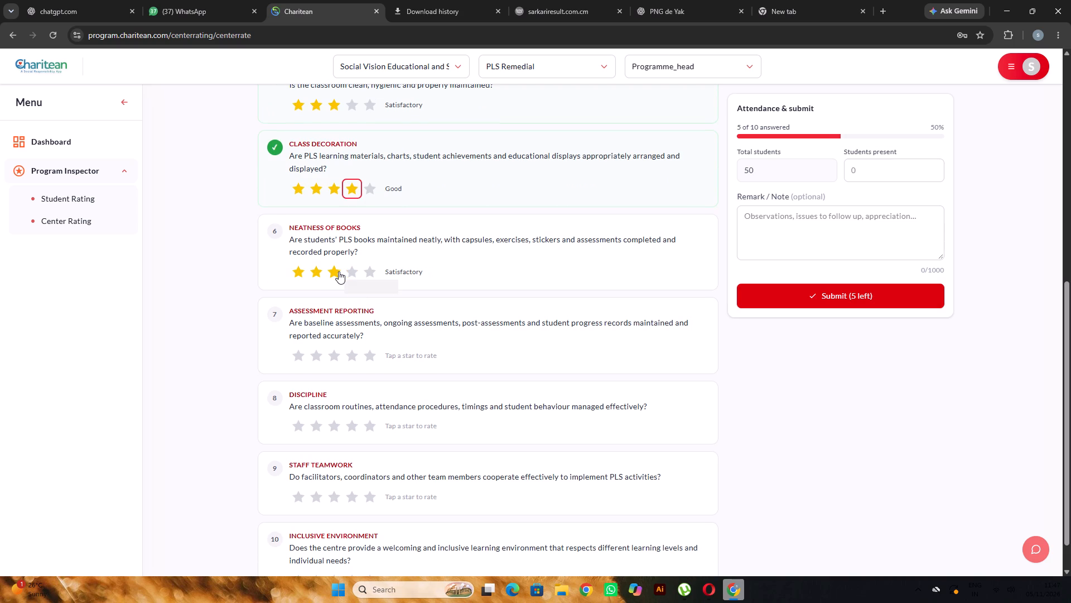
left_click(339, 271)
Rate Assessment Reporting 2 stars, Discipline 3 stars, and Staff Teamwork and Inclusive Environment 4 stars each.
scroll(339, 274, "down", 2)
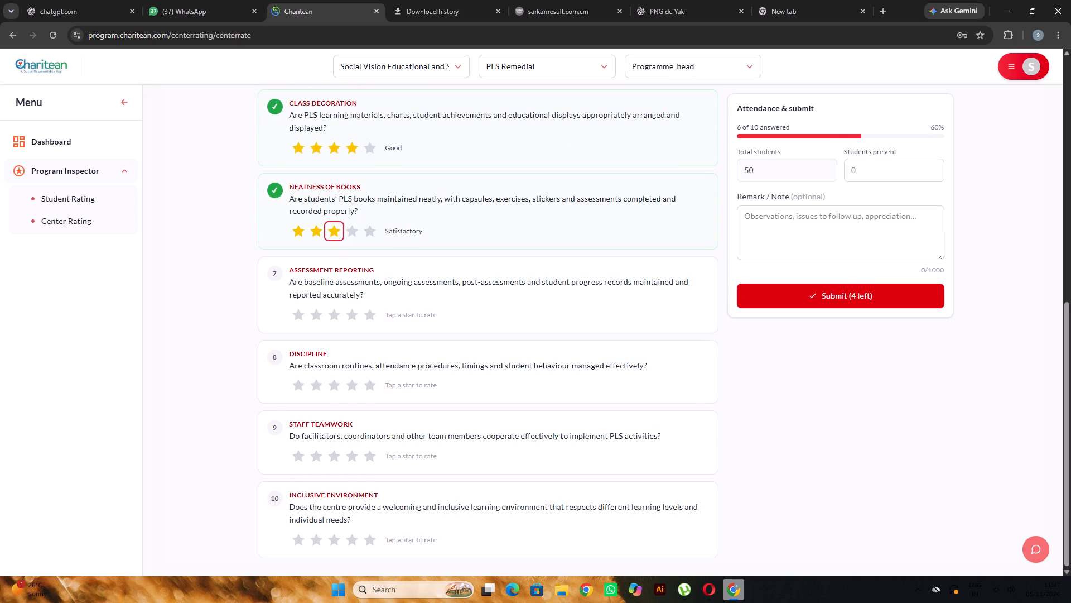
scroll(352, 296, "down", 1)
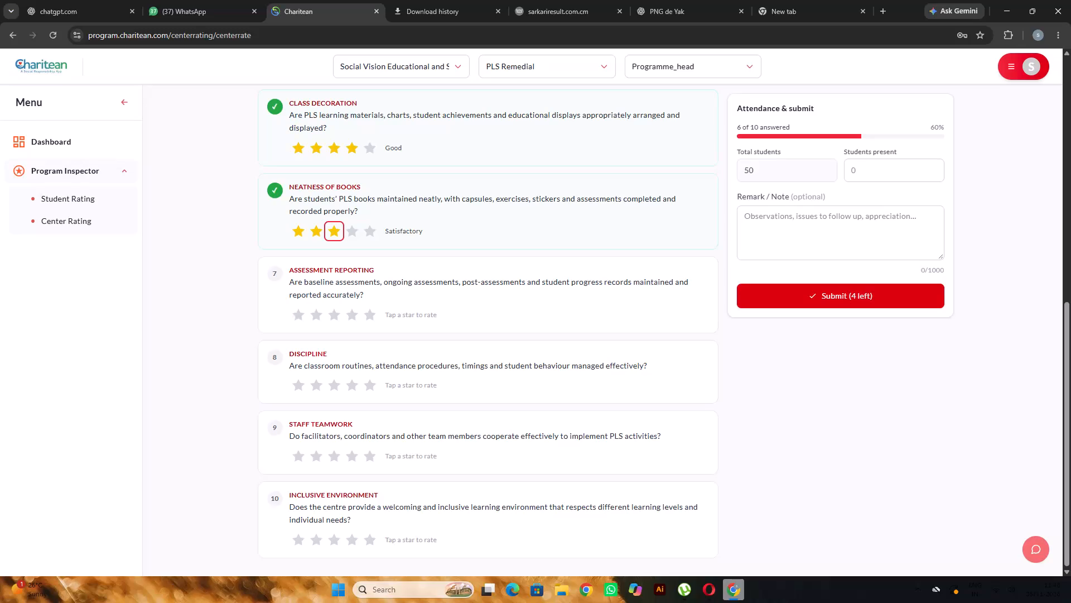
left_click(318, 315)
scroll(370, 323, "down", 3)
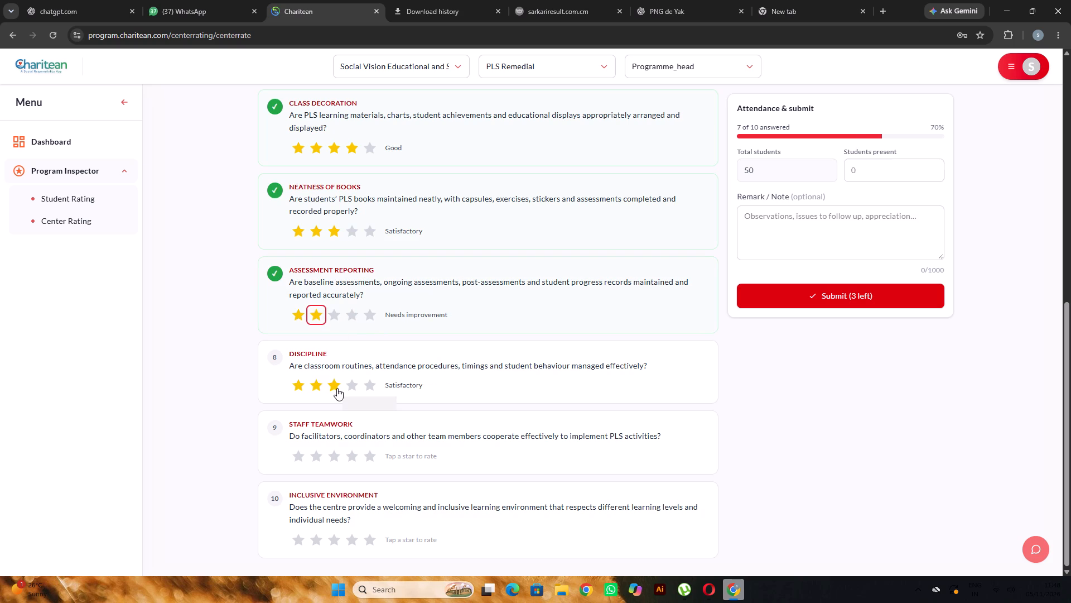
left_click(337, 388)
scroll(348, 384, "down", 1)
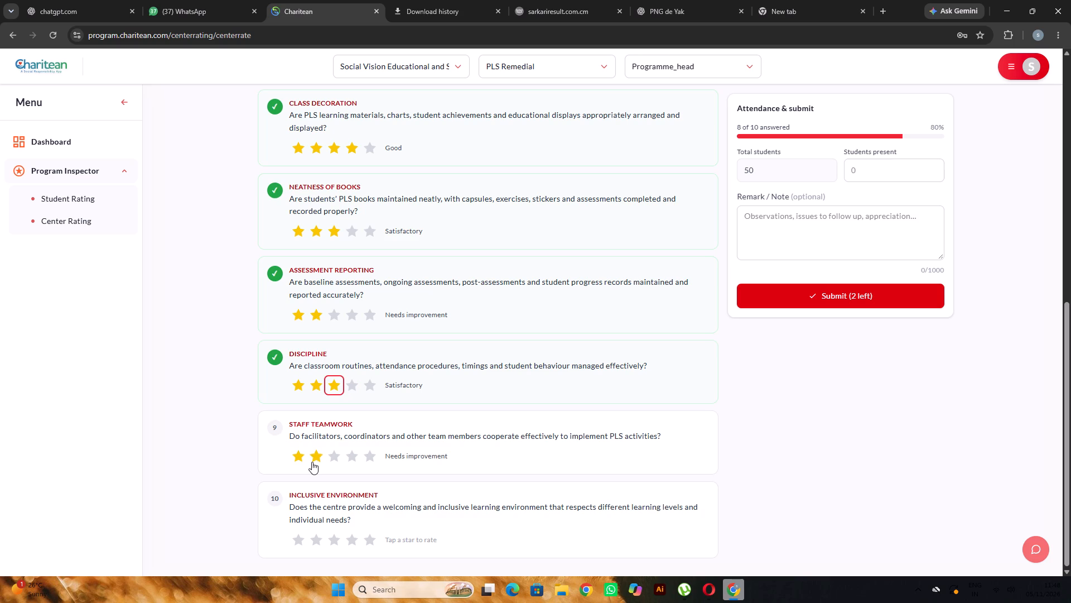
left_click(355, 458)
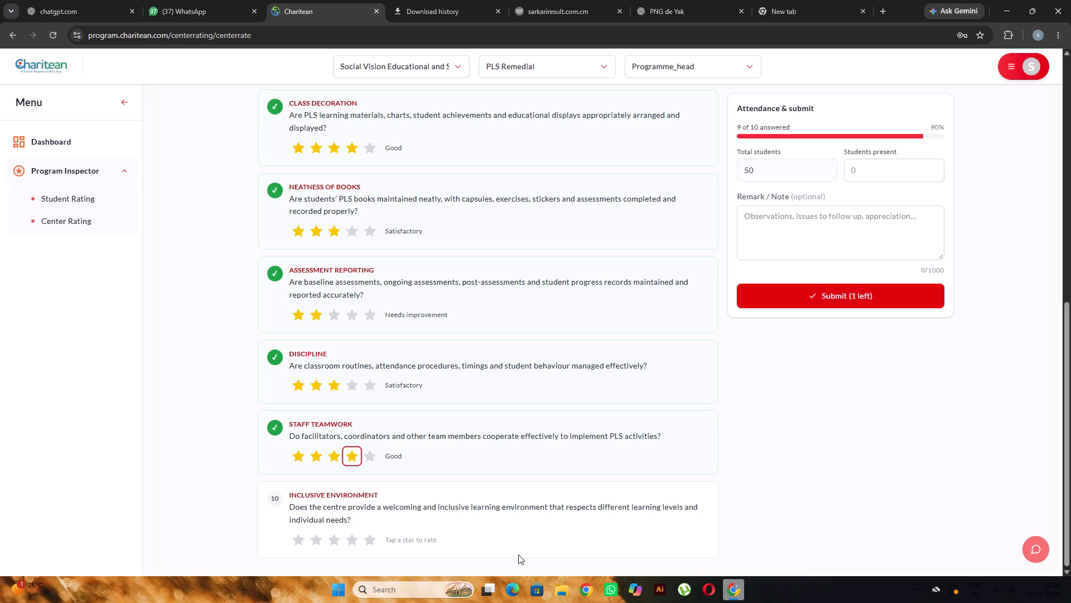
left_click(355, 538)
Review the star ratings given across the center rating form from the last criterion back to the first.
scroll(380, 522, "up", 4)
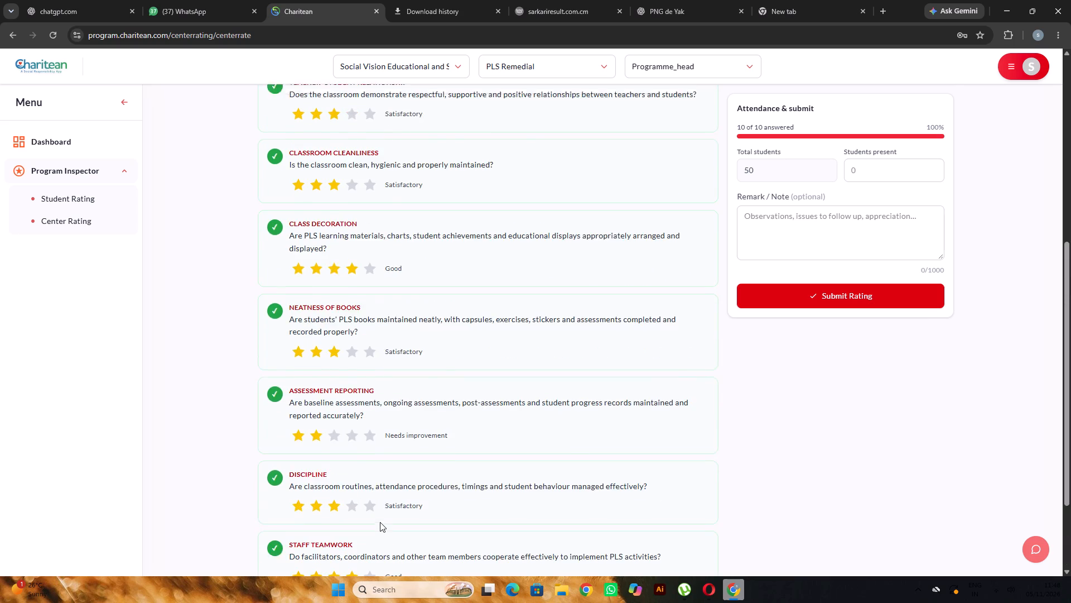
scroll(380, 522, "up", 10)
scroll(356, 338, "up", 3)
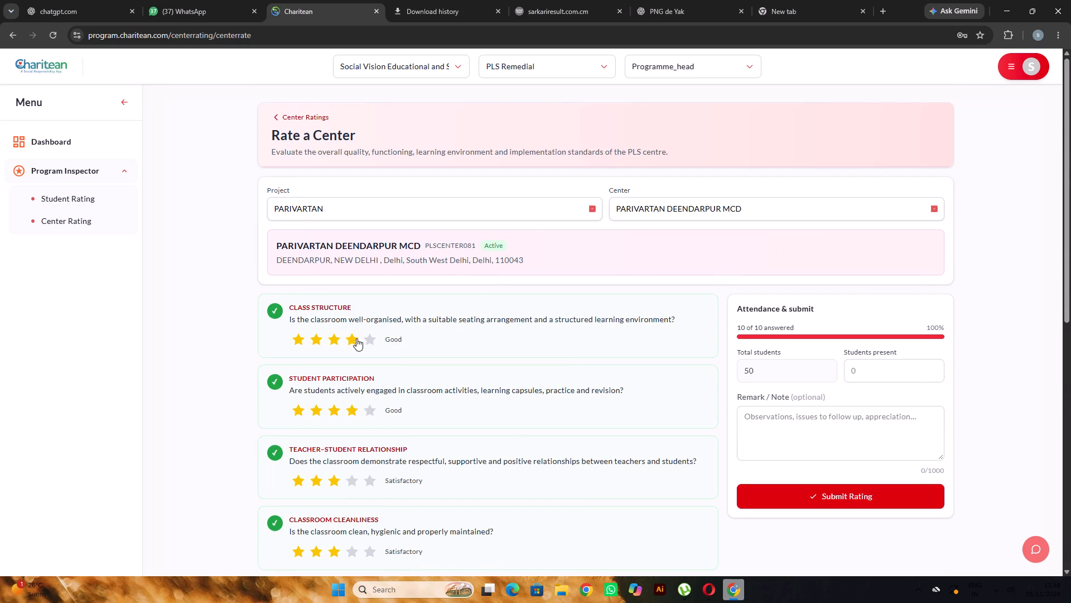
scroll(356, 338, "up", 2)
scroll(356, 338, "down", 4)
scroll(356, 338, "up", 4)
scroll(356, 338, "down", 2)
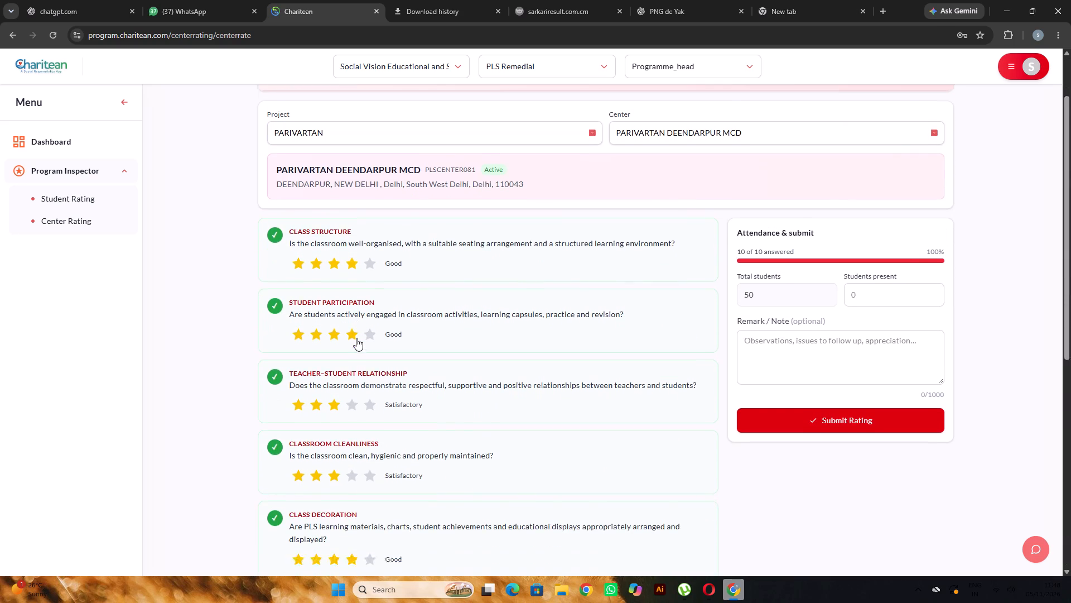
scroll(356, 338, "up", 2)
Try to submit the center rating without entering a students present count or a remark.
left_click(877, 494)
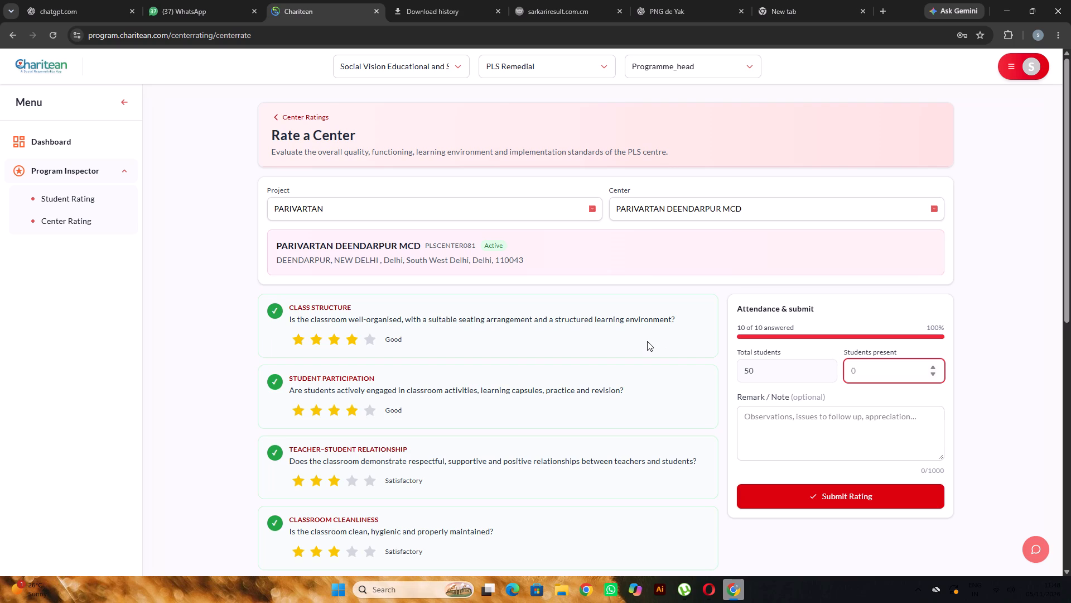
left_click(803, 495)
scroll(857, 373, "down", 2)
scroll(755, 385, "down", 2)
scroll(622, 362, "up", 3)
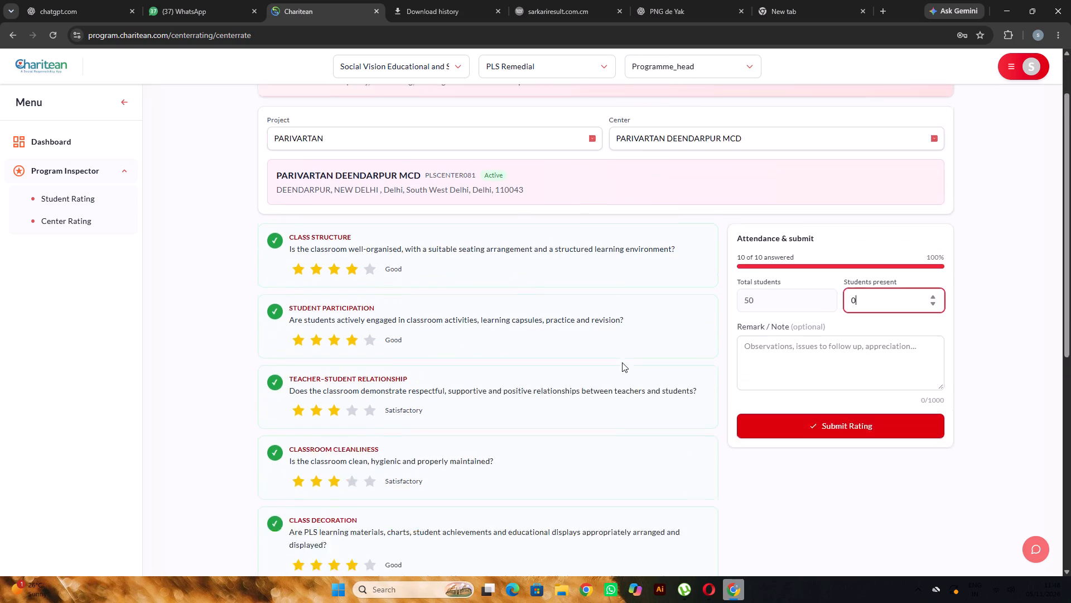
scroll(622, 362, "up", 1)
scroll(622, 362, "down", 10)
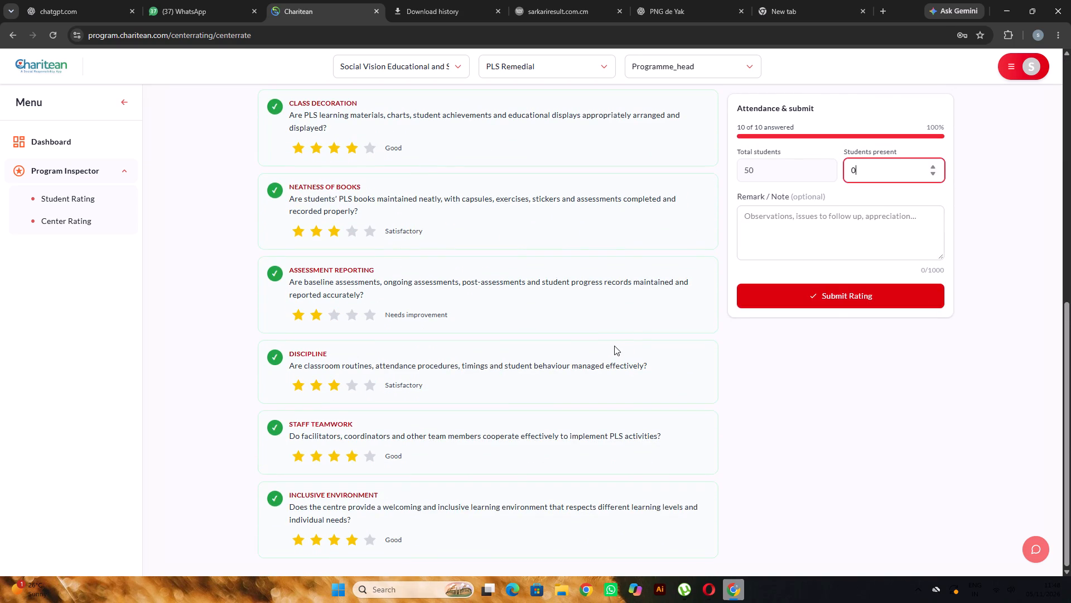
Switch to the New tab page and minimize the browser window to show the desktop.
left_click(807, 0)
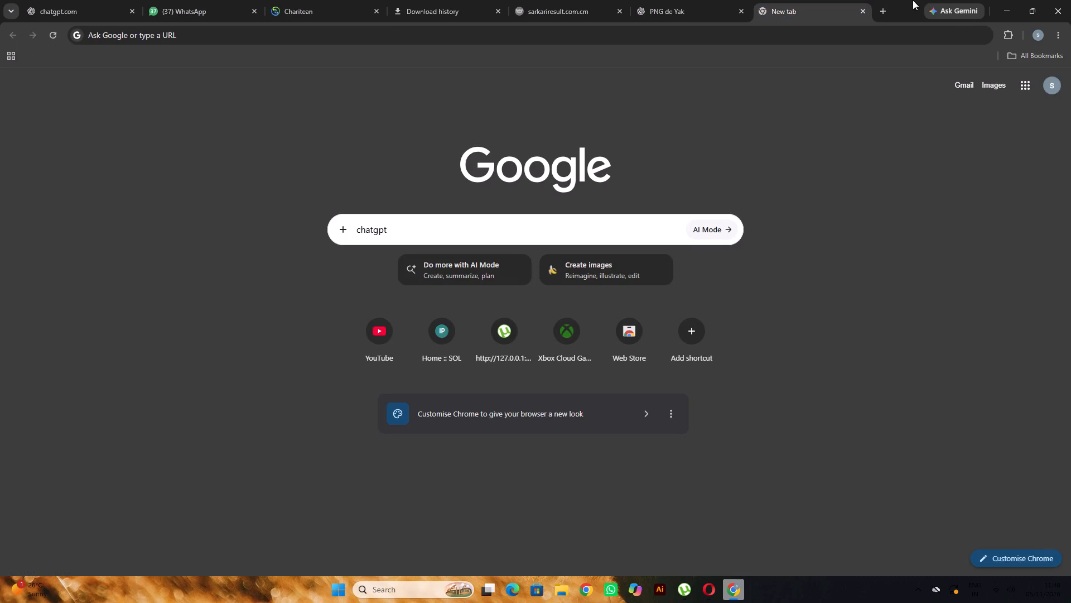
left_click(1000, 4)
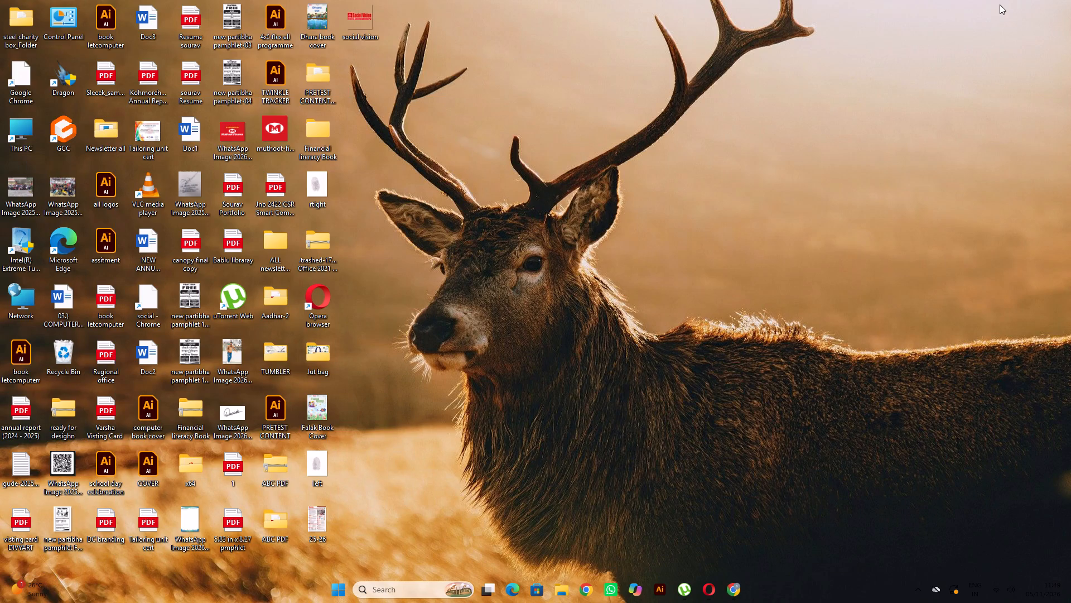